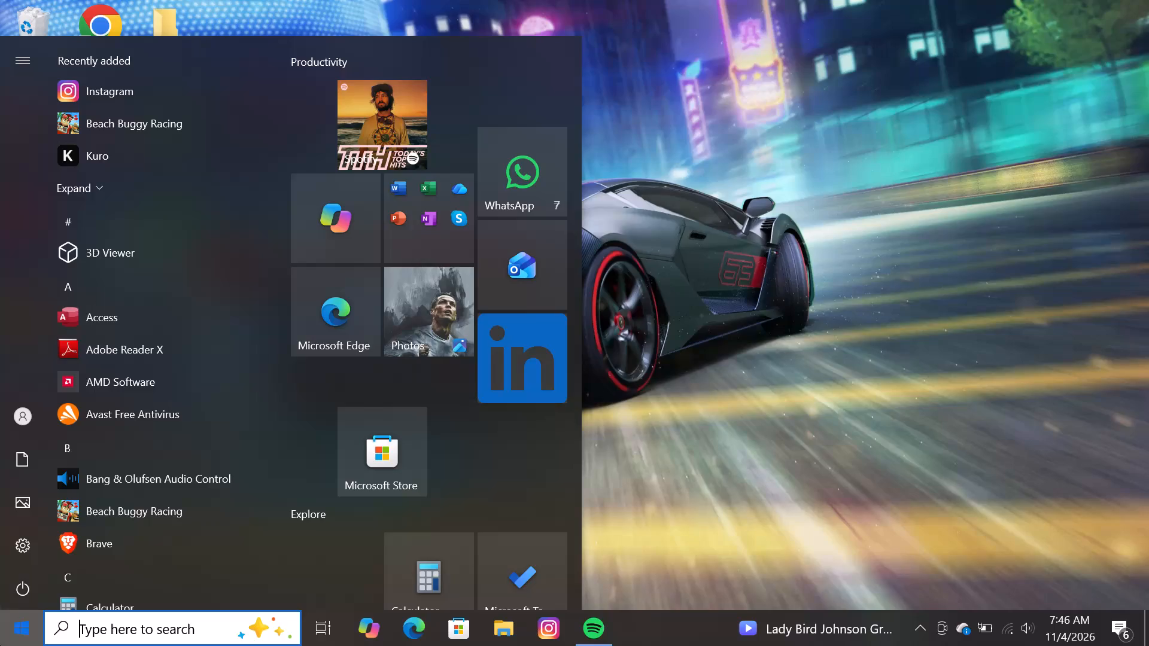
Launch the Kuro application from its desktop shortcut.
{"action": "left_click", "coordinate": [723, 471]}
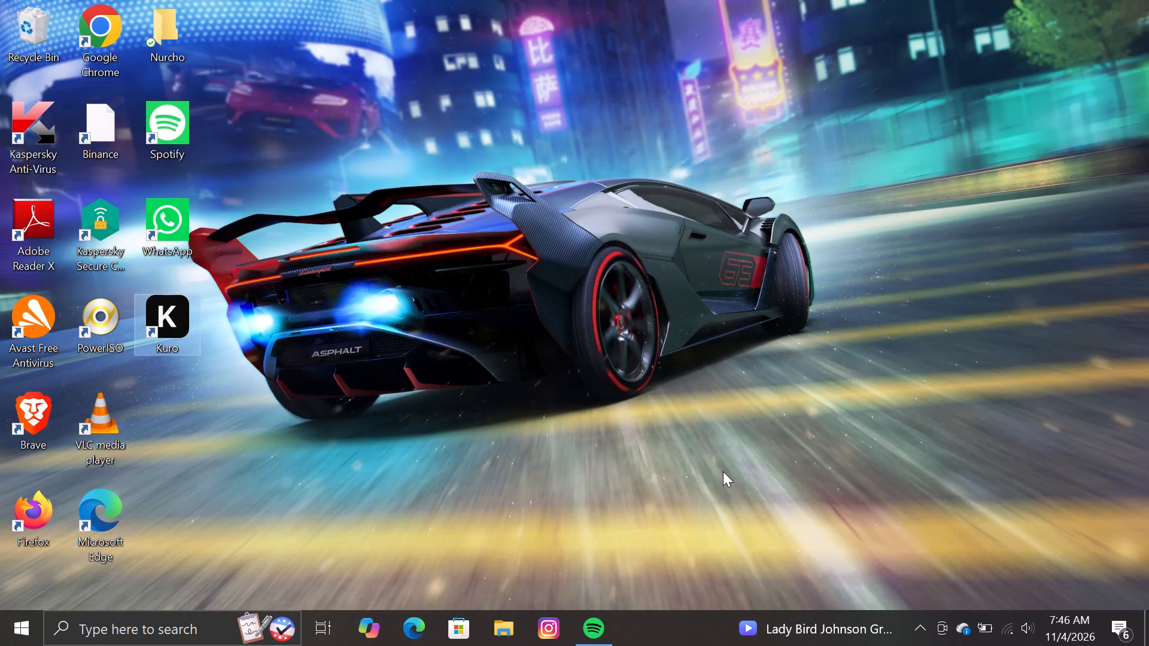
{"action": "left_click", "coordinate": [183, 315]}
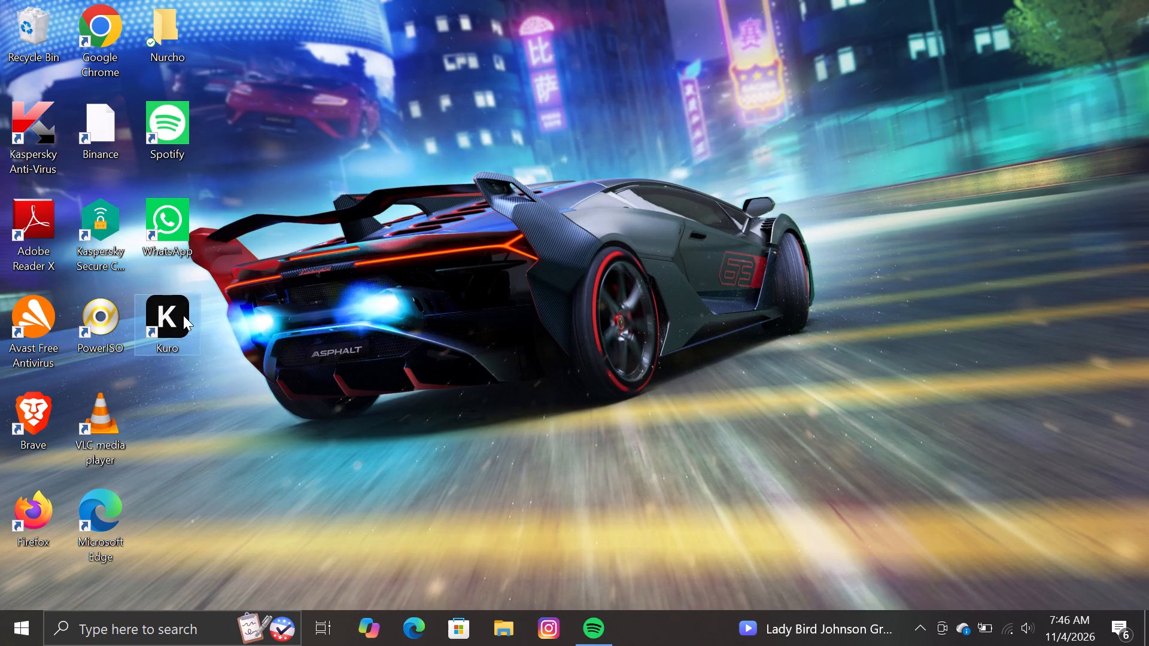
{"action": "double_click", "coordinate": [183, 315]}
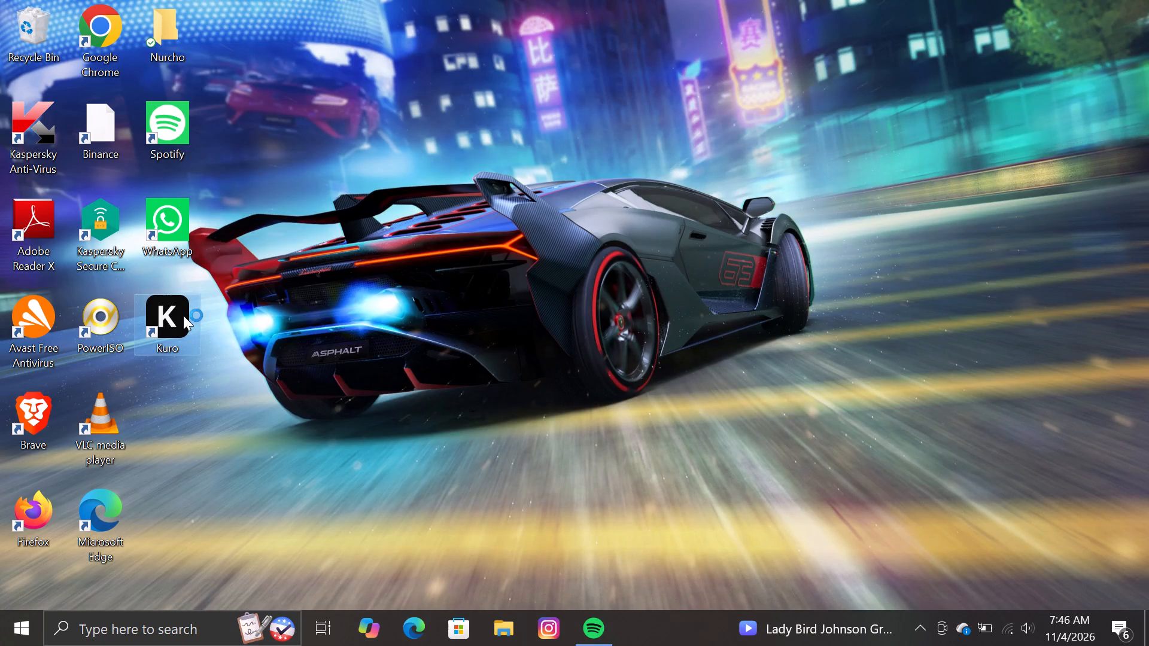
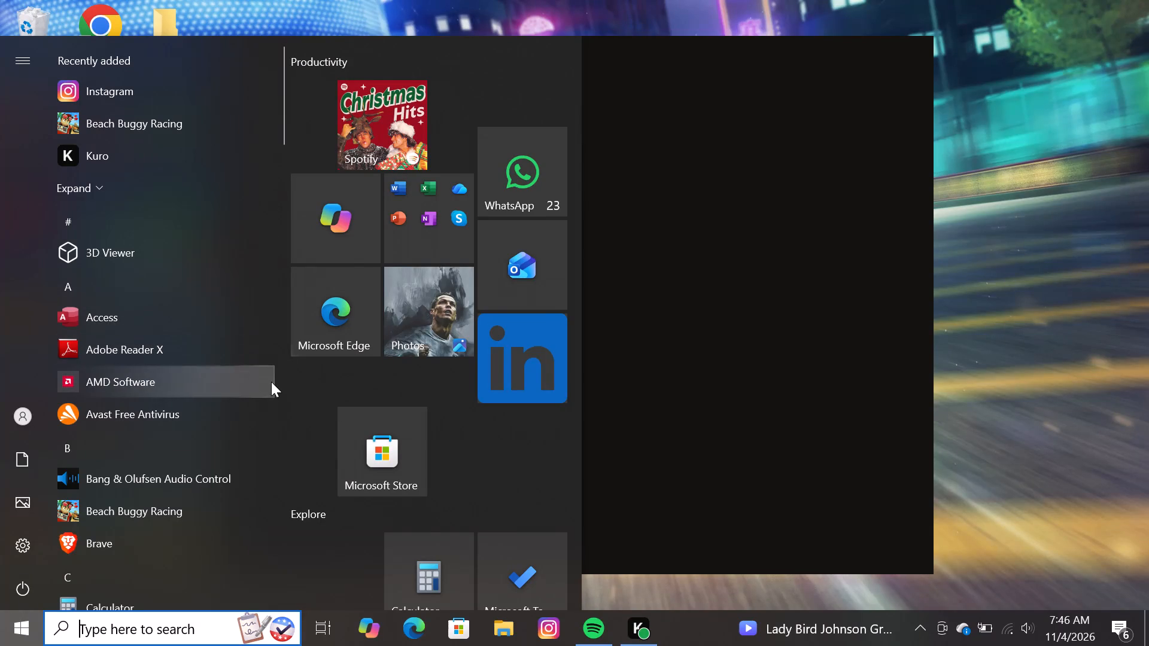
Launch Excel from the installed apps list and create a new blank workbook.
{"action": "left_click", "coordinate": [287, 391]}
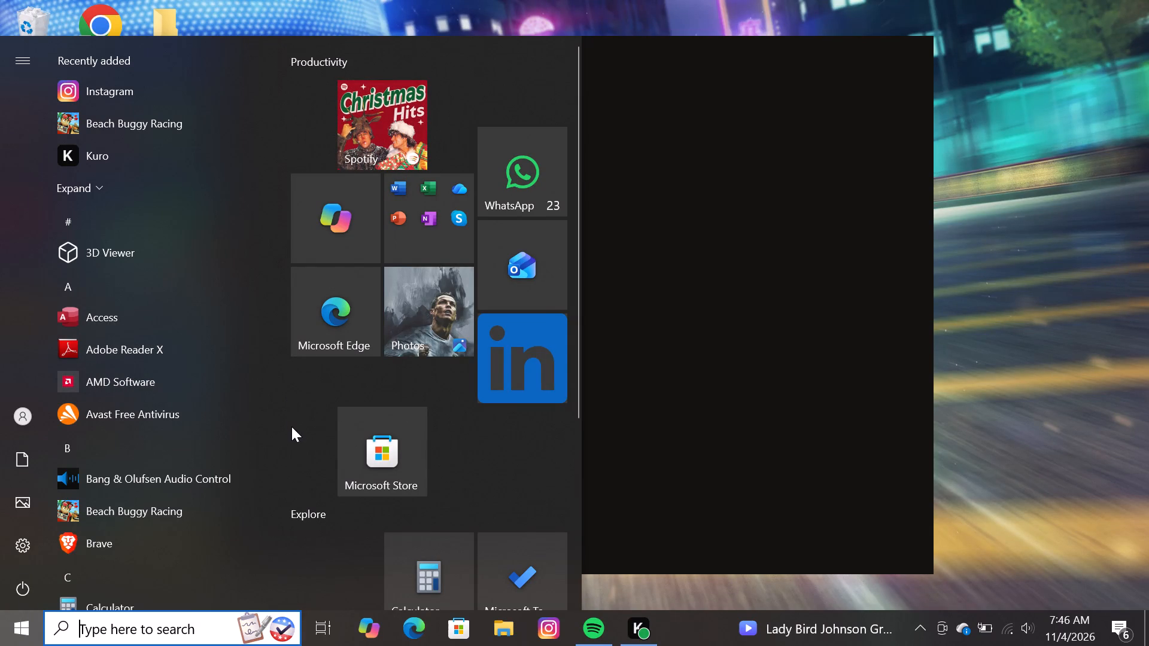
{"action": "left_click", "coordinate": [289, 425]}
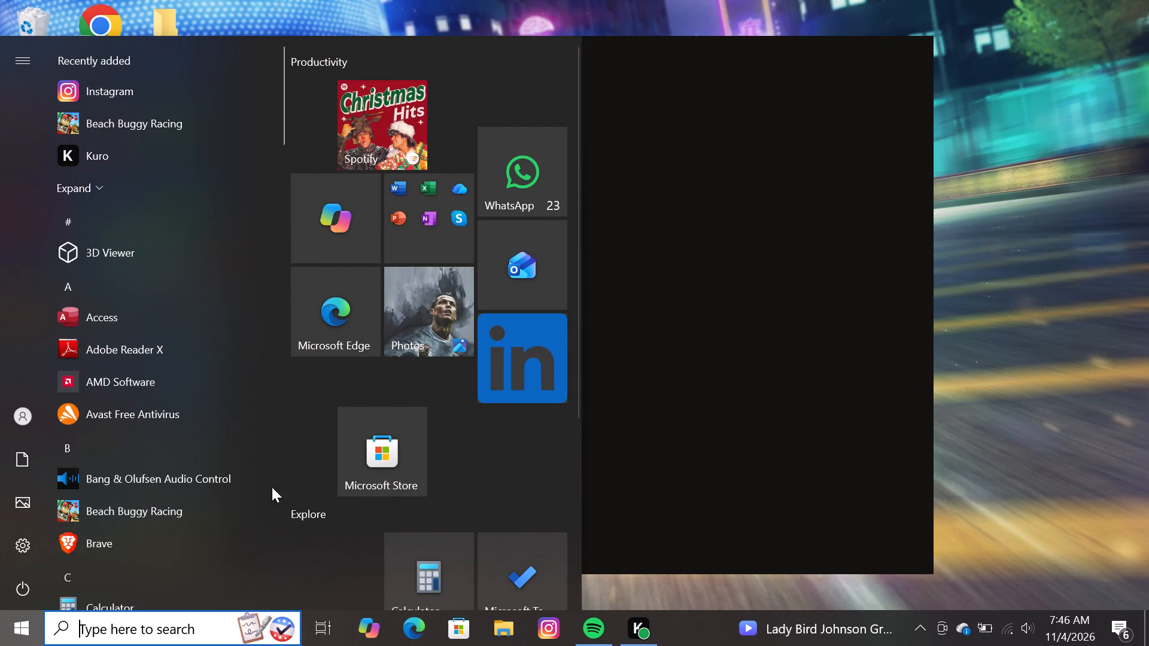
{"action": "left_click", "coordinate": [572, 520]}
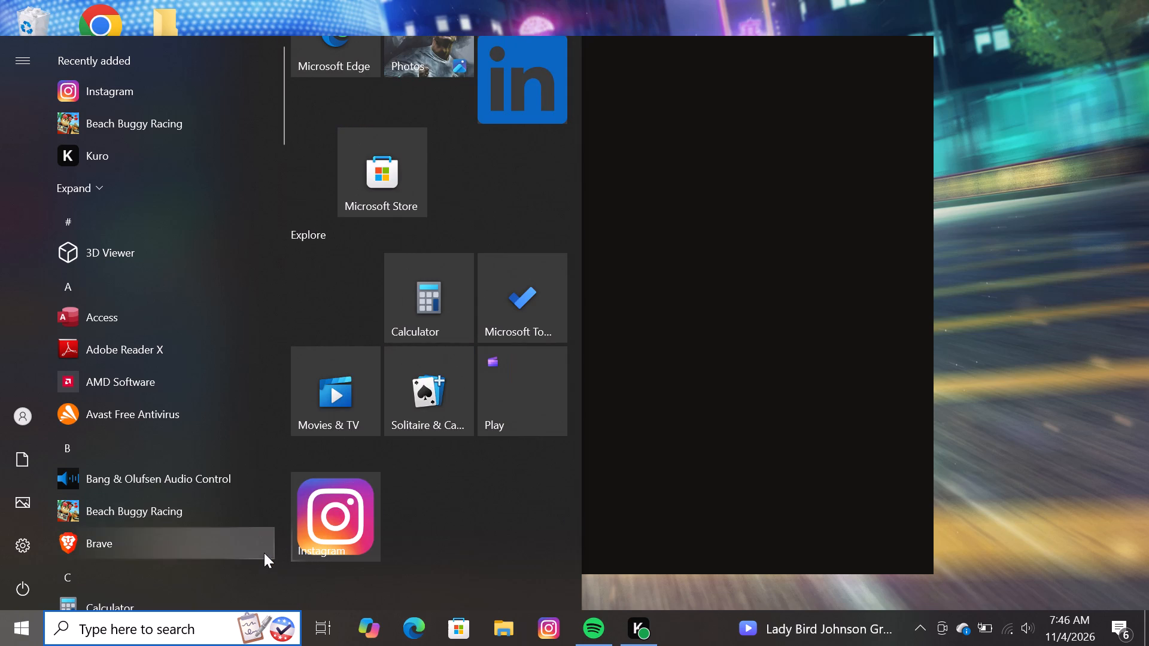
{"action": "double_click", "coordinate": [278, 596]}
{"action": "left_click_drag", "start_coordinate": [278, 596], "coordinate": [266, 392]}
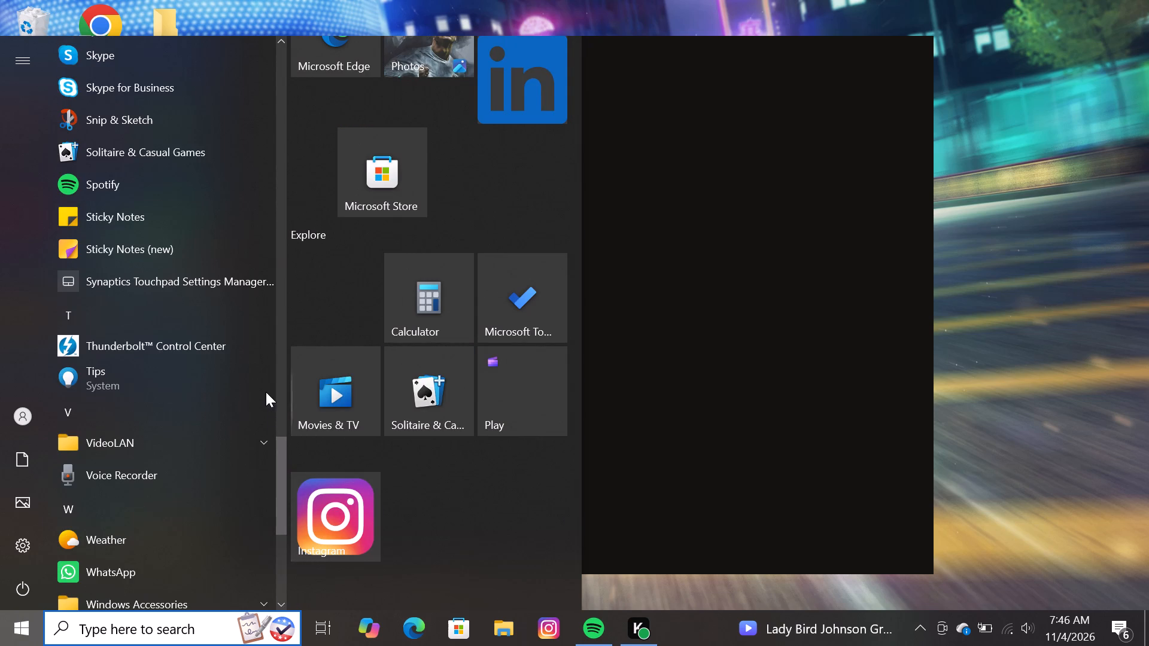
{"action": "left_click_drag", "start_coordinate": [266, 392], "coordinate": [280, 264]}
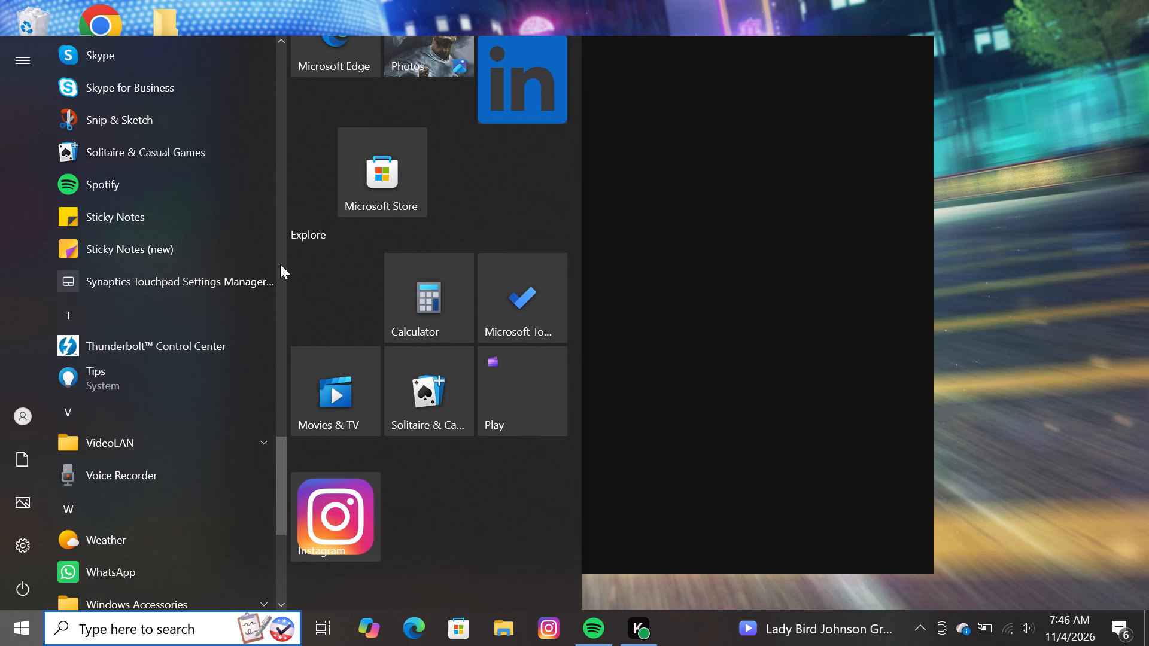
{"action": "left_click", "coordinate": [280, 264]}
{"action": "left_click", "coordinate": [278, 217]}
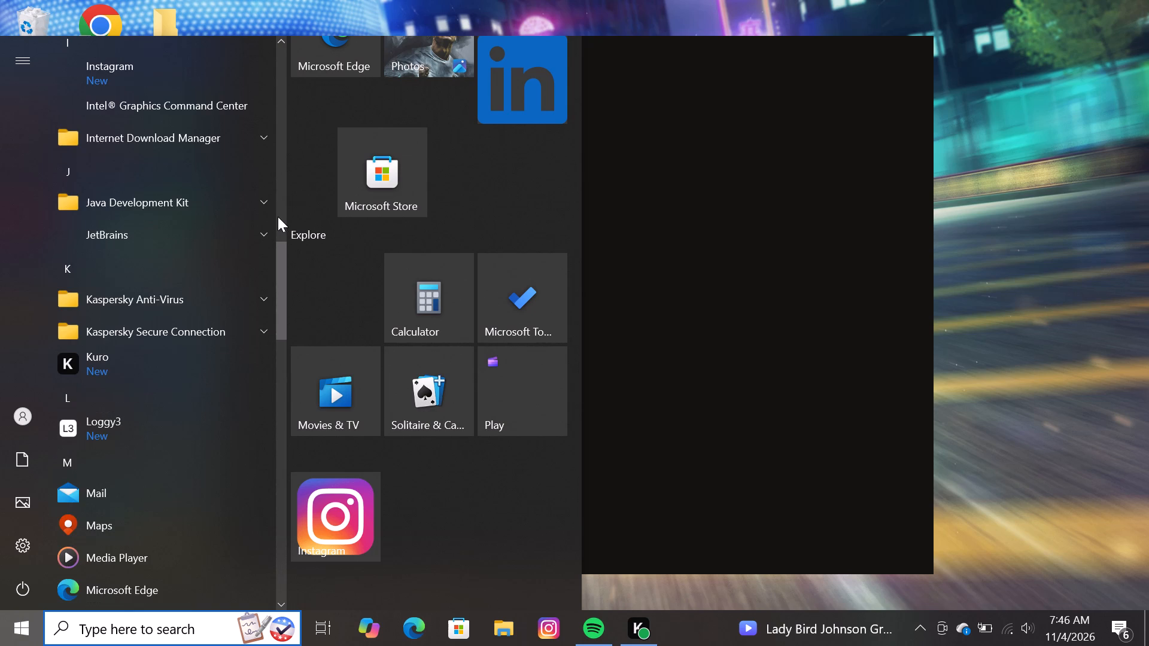
{"action": "left_click", "coordinate": [278, 167]}
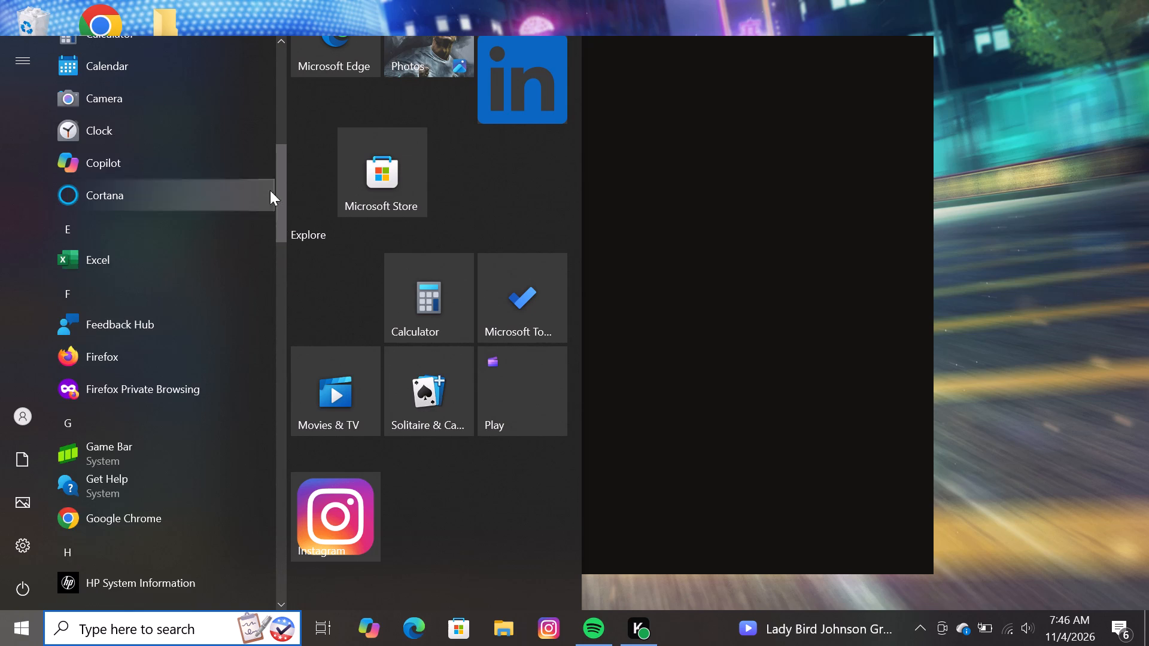
{"action": "double_click", "coordinate": [168, 268]}
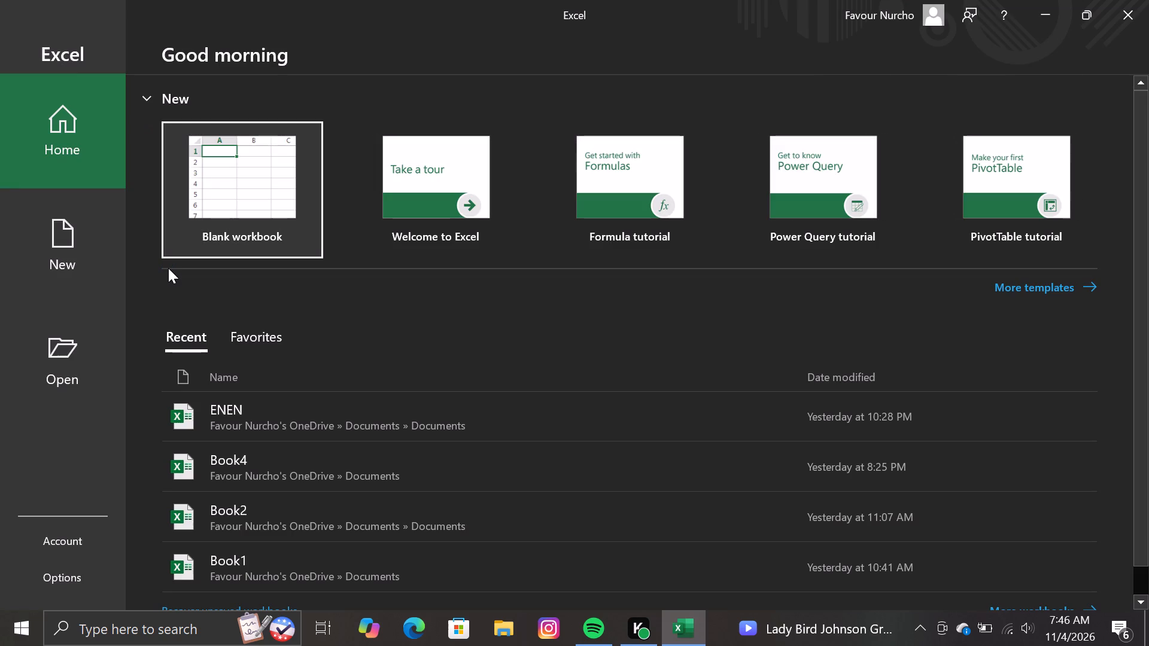
{"action": "double_click", "coordinate": [278, 227]}
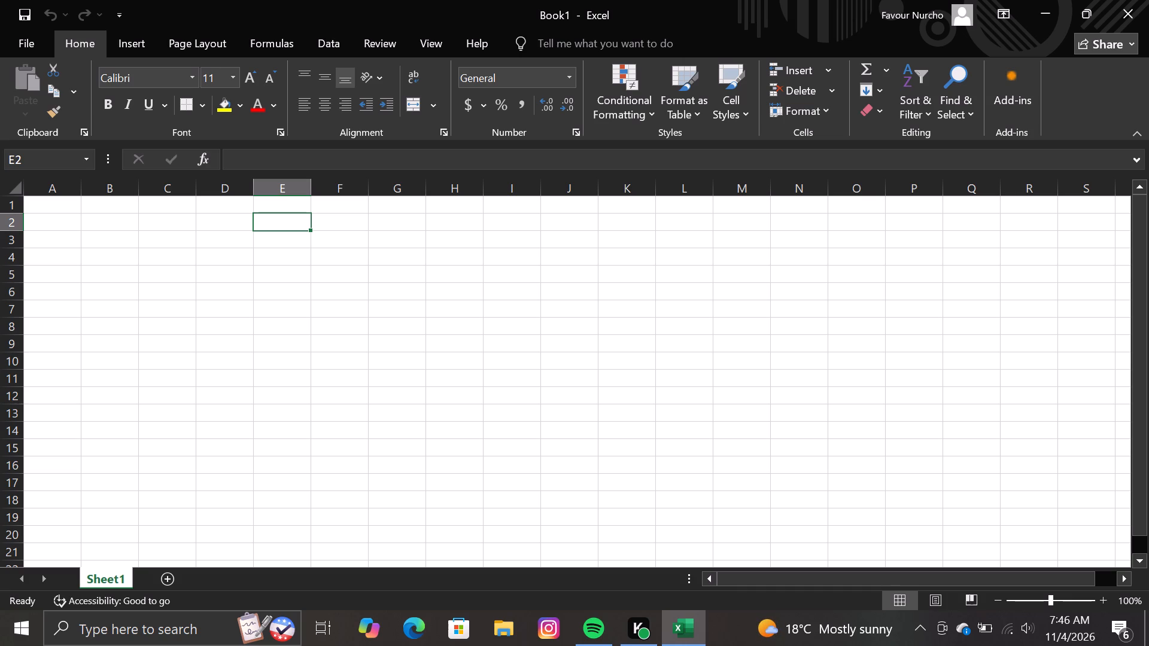
Enter the column header NAME in cell A1.
{"action": "left_click", "coordinate": [46, 205]}
{"action": "left_click", "coordinate": [46, 205]}
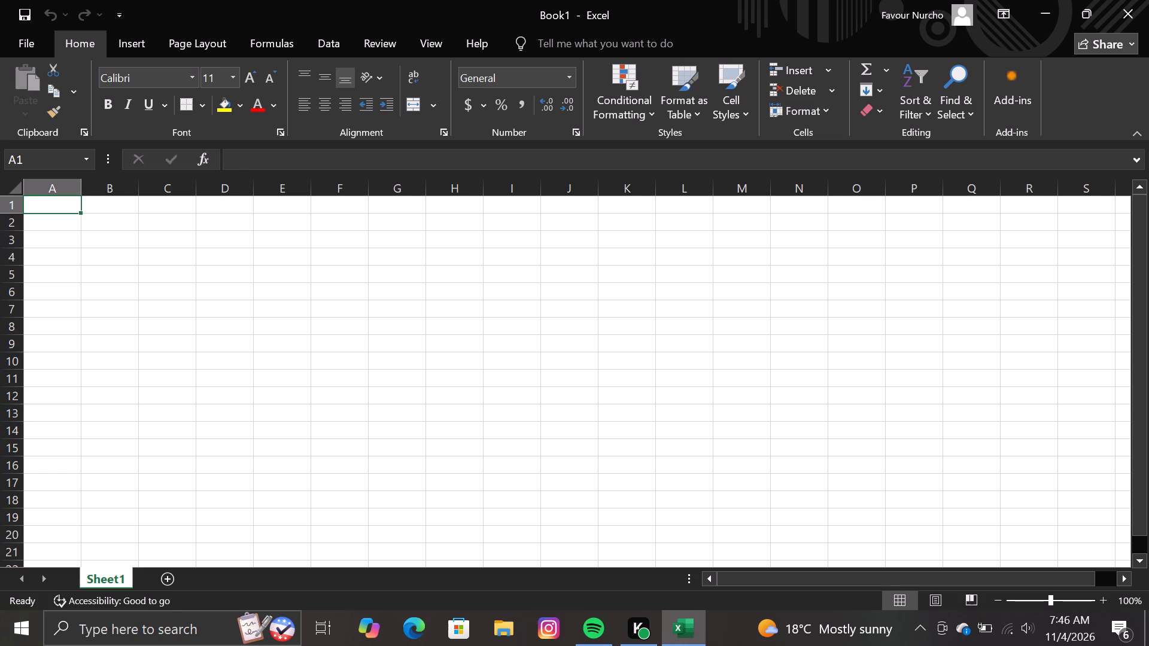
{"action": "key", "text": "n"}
{"action": "key", "text": "BackSpace"}
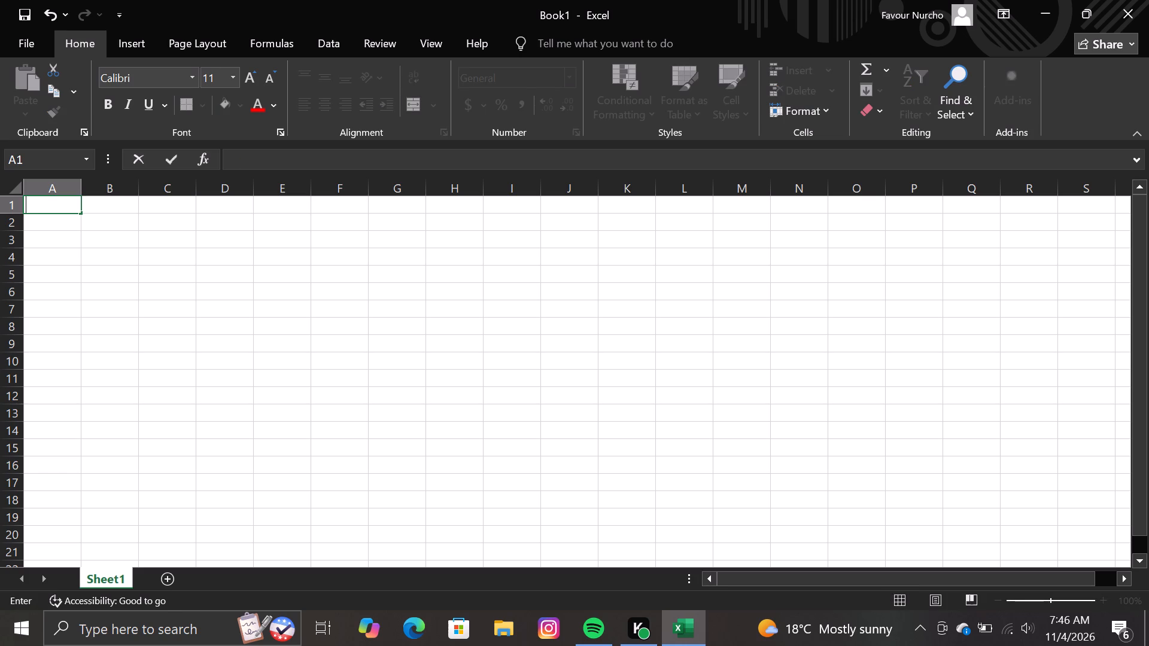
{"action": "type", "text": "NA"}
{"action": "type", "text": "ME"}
Enter the header ROOM NUMBER in cell B1 and widen column B until the text fits.
{"action": "left_click", "coordinate": [98, 205]}
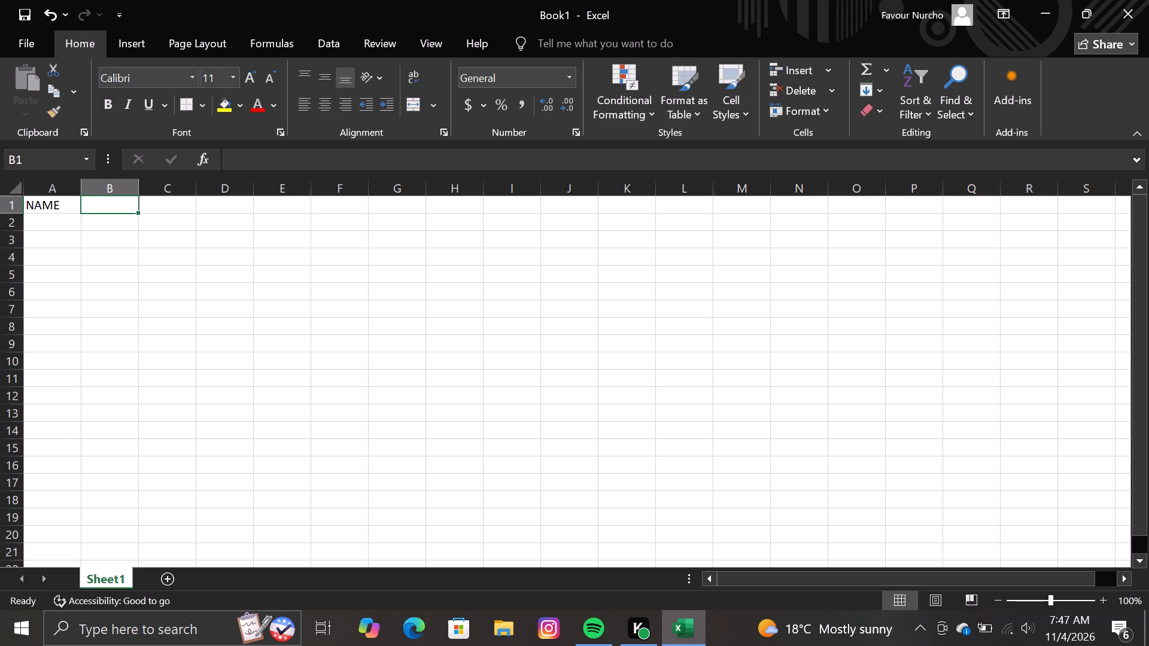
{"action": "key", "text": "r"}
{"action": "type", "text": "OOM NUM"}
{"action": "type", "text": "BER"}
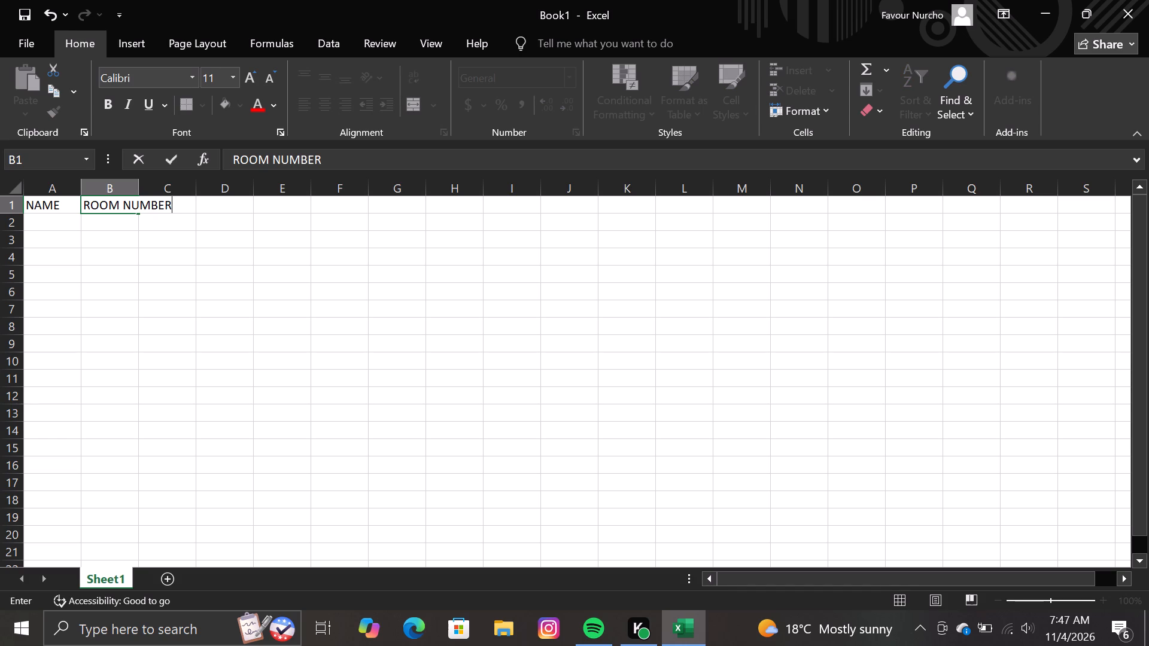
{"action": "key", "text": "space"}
{"action": "left_click", "coordinate": [133, 213]}
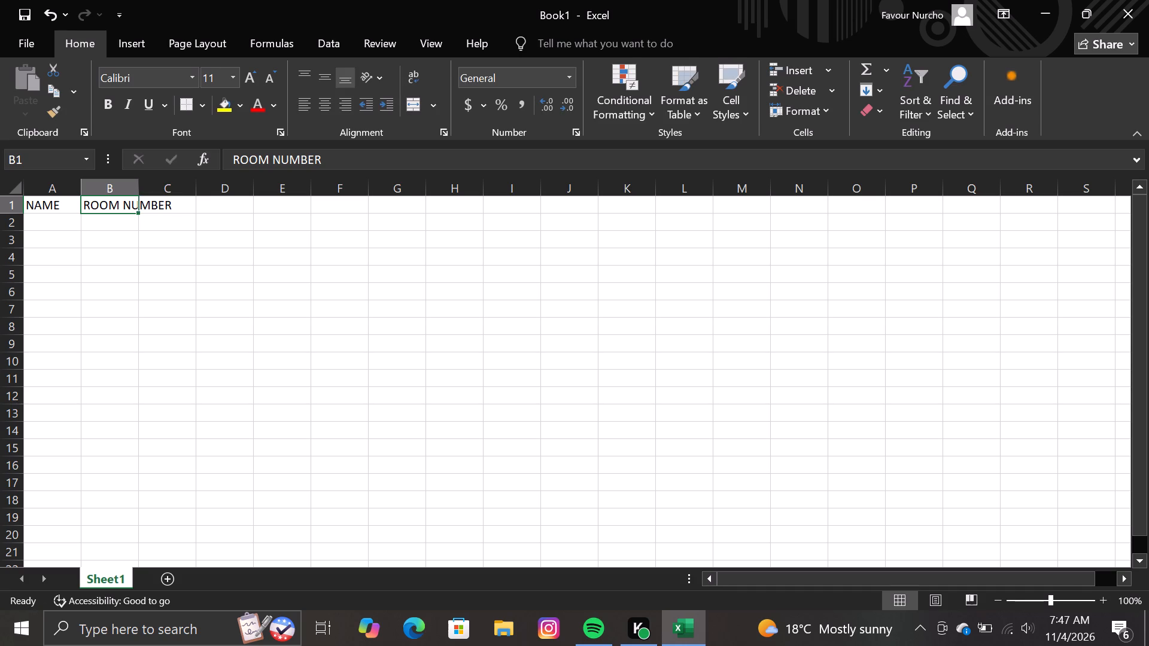
{"action": "left_click_drag", "start_coordinate": [136, 196], "coordinate": [163, 204]}
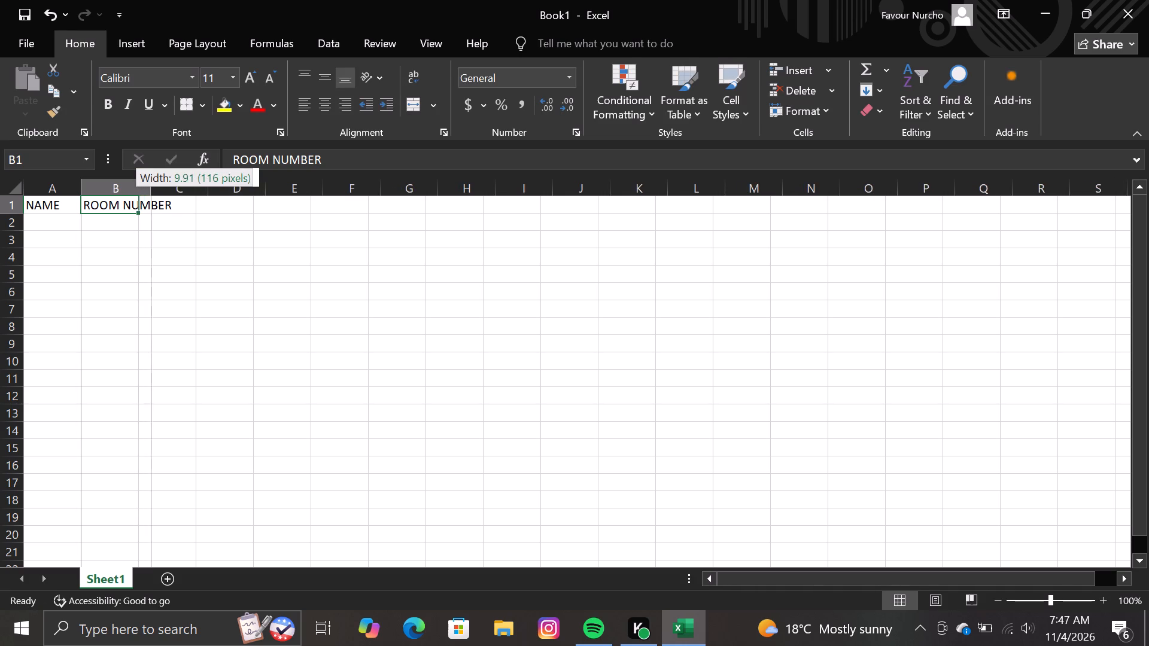
{"action": "left_click_drag", "start_coordinate": [163, 204], "coordinate": [178, 207]}
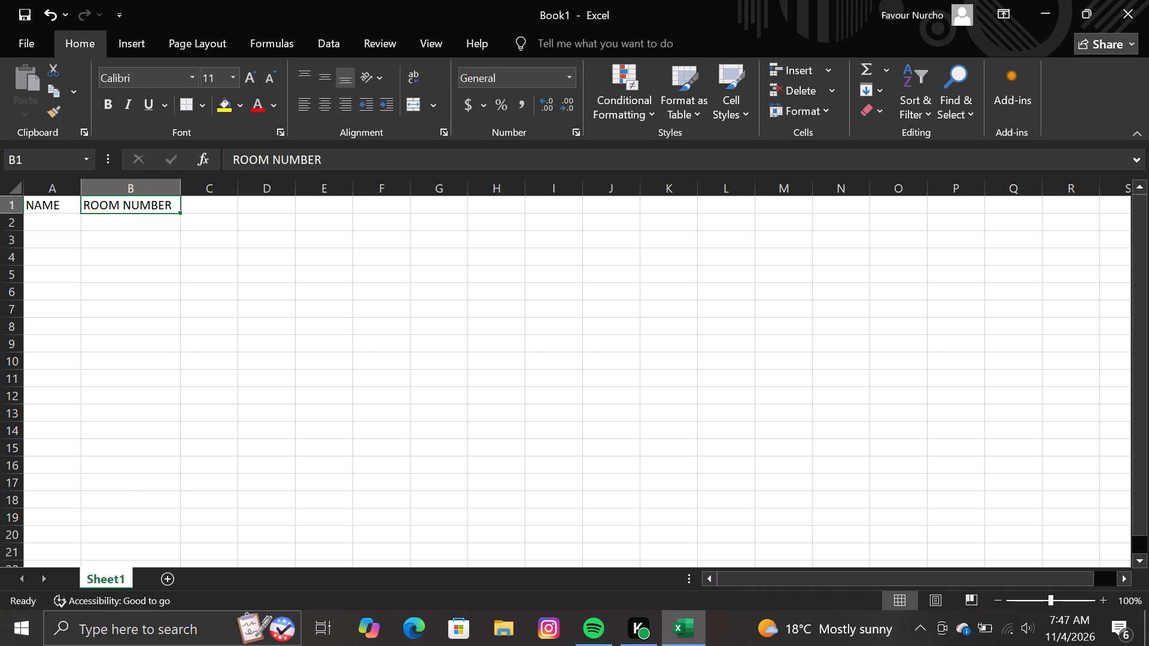
Enter the header RENT PAID in cell C1 and widen column C until the text fits.
{"action": "left_click", "coordinate": [206, 205]}
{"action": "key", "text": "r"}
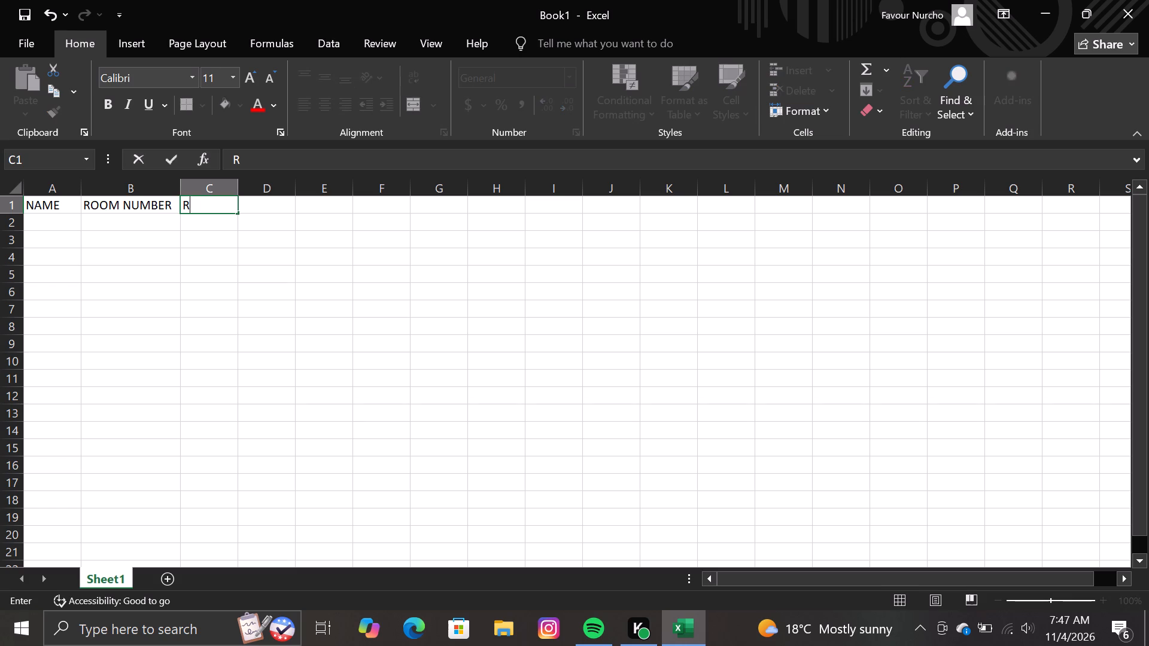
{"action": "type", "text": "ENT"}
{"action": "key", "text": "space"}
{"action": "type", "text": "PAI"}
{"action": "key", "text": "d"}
{"action": "left_click", "coordinate": [239, 192]}
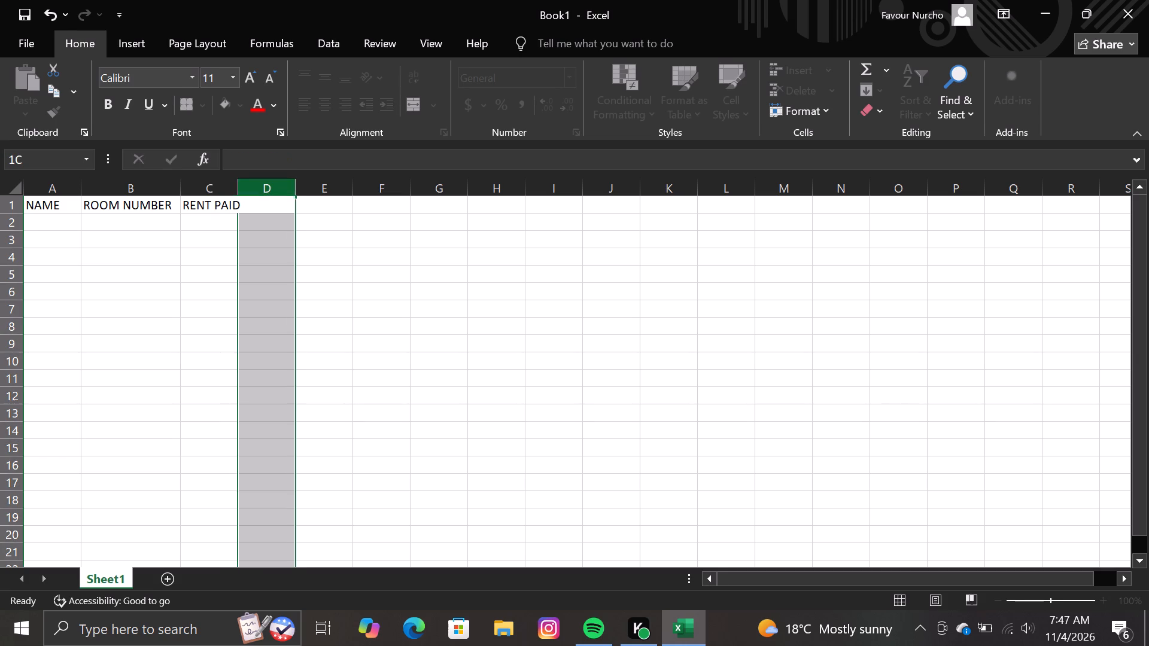
{"action": "left_click_drag", "start_coordinate": [235, 194], "coordinate": [258, 206]}
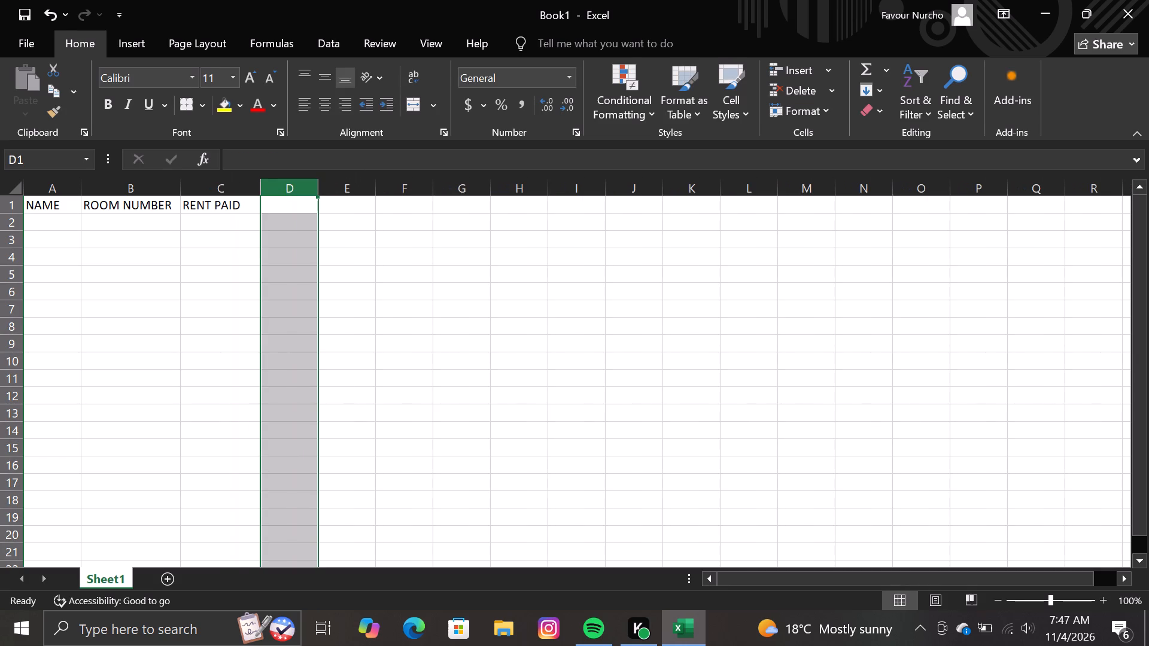
Enter the header REMAINING AMOUNT in cell D1 and widen column D until the text fits.
{"action": "left_click", "coordinate": [276, 206]}
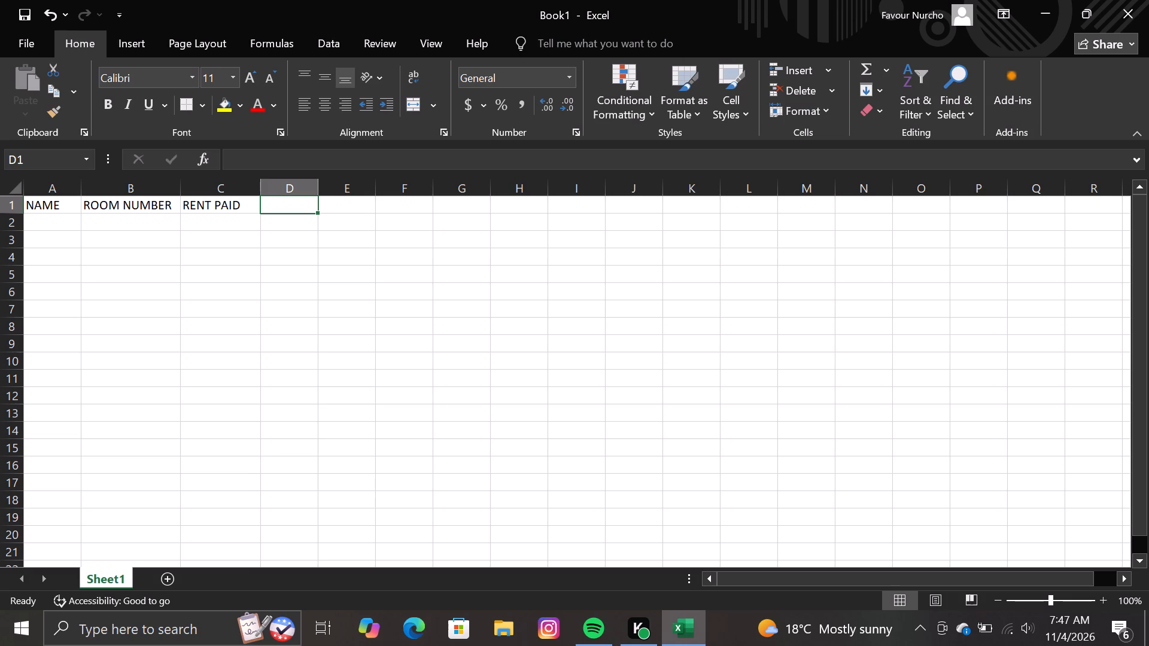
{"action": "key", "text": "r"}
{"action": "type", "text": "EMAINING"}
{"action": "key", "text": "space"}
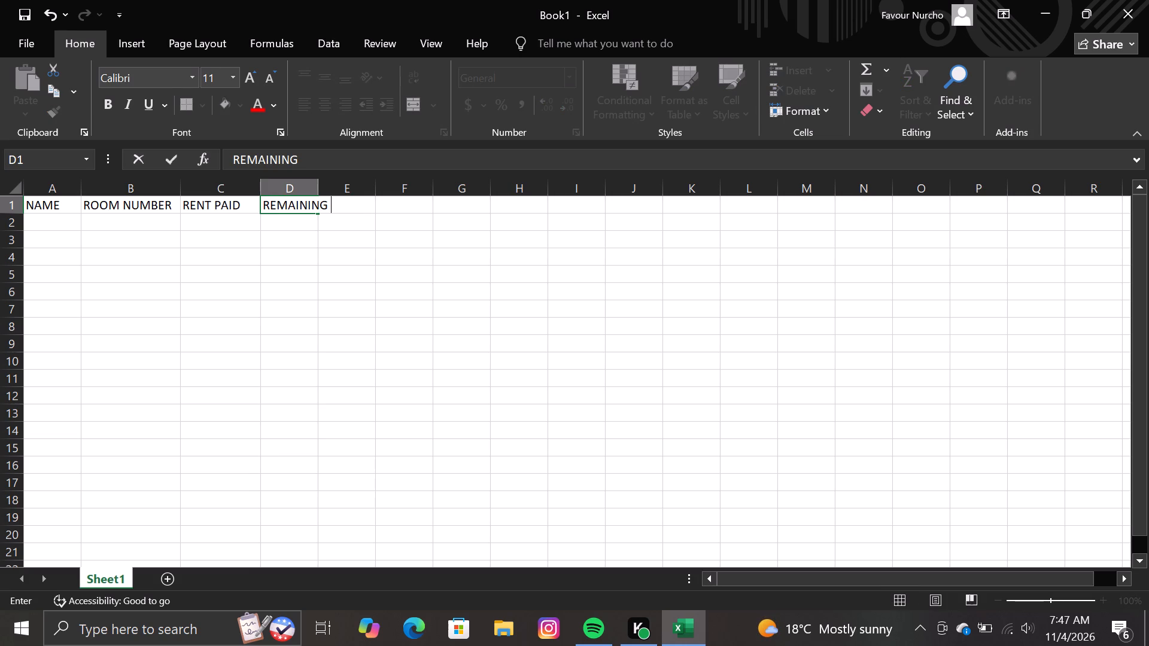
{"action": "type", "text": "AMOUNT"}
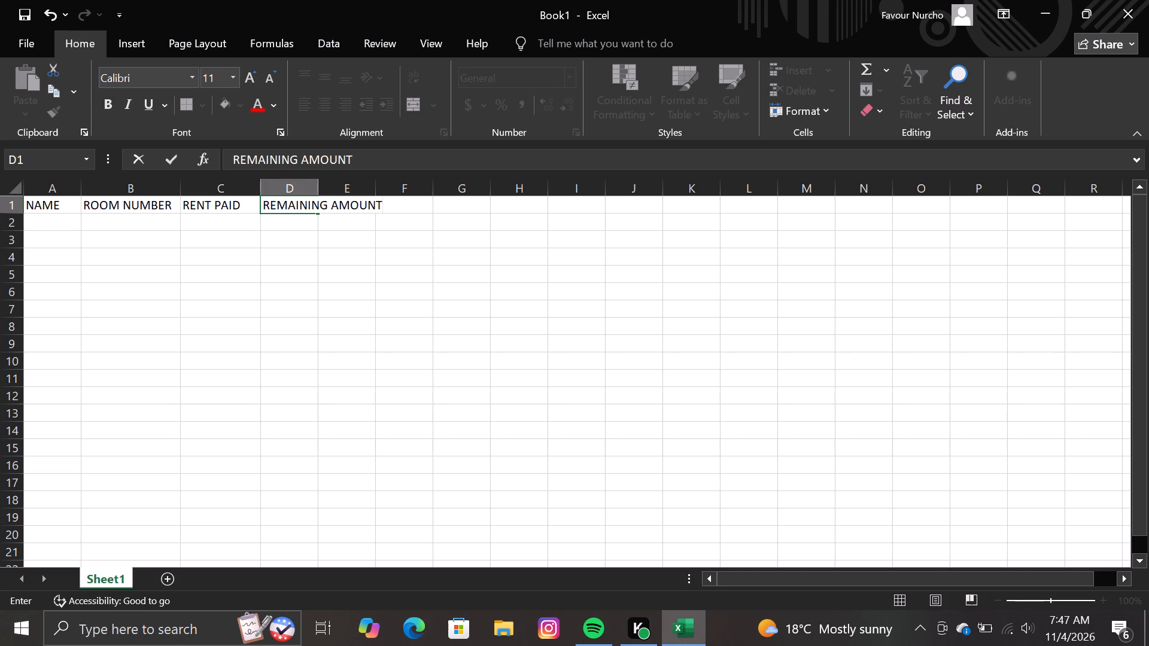
{"action": "left_click", "coordinate": [318, 185]}
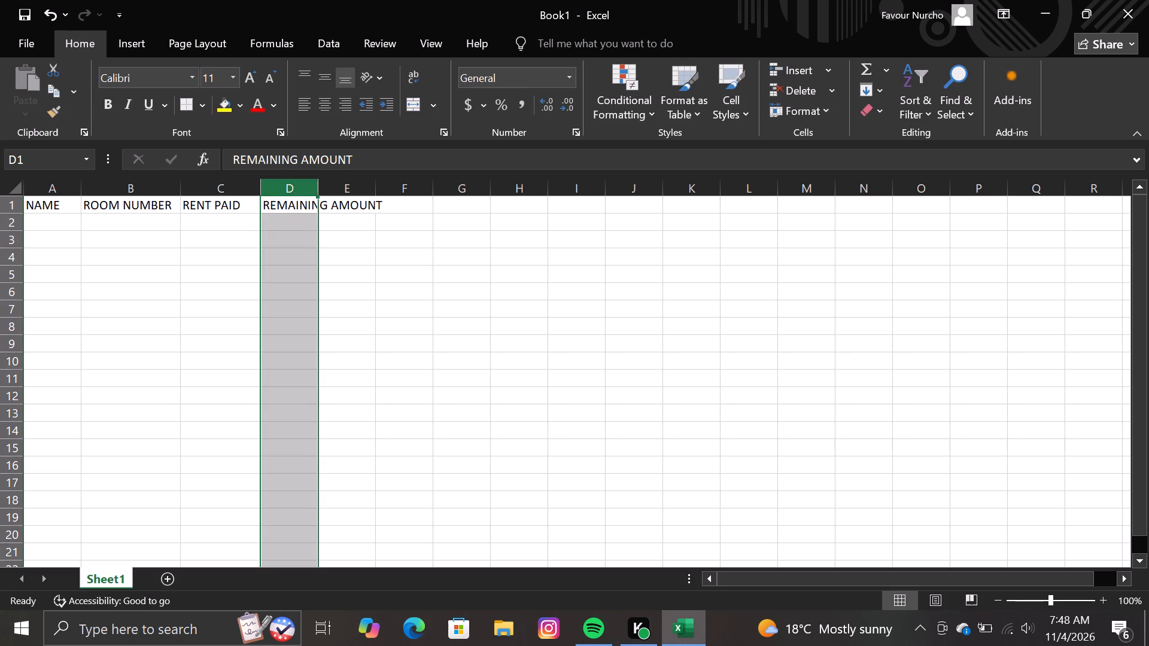
{"action": "left_click_drag", "start_coordinate": [316, 185], "coordinate": [339, 197]}
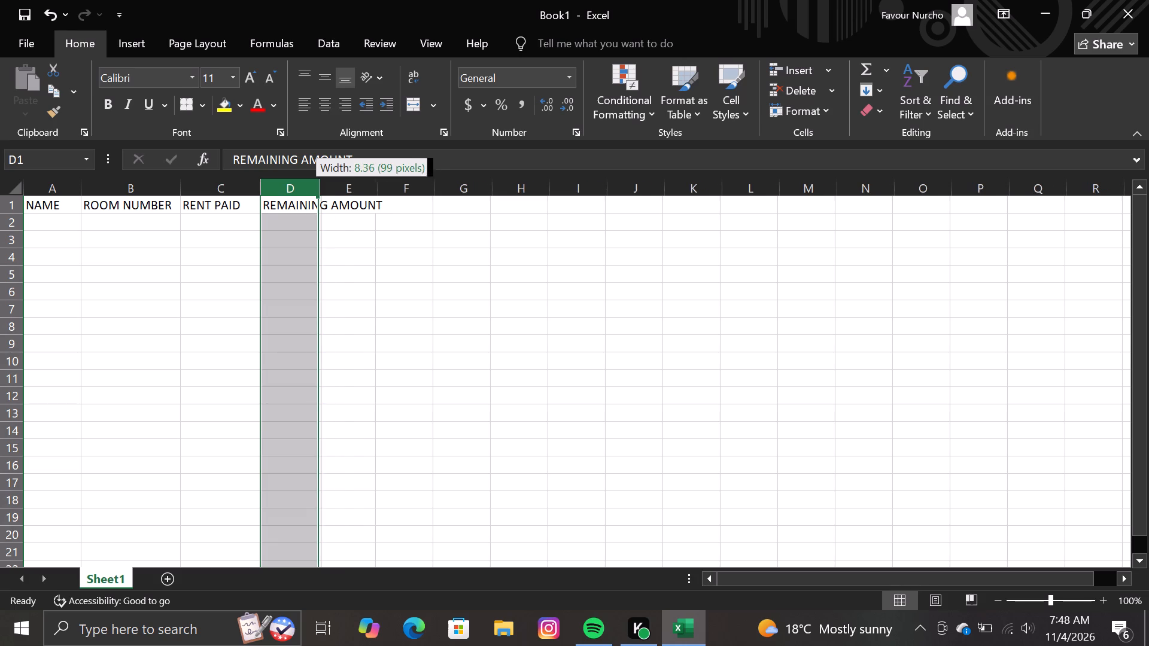
{"action": "left_click_drag", "start_coordinate": [339, 197], "coordinate": [384, 206]}
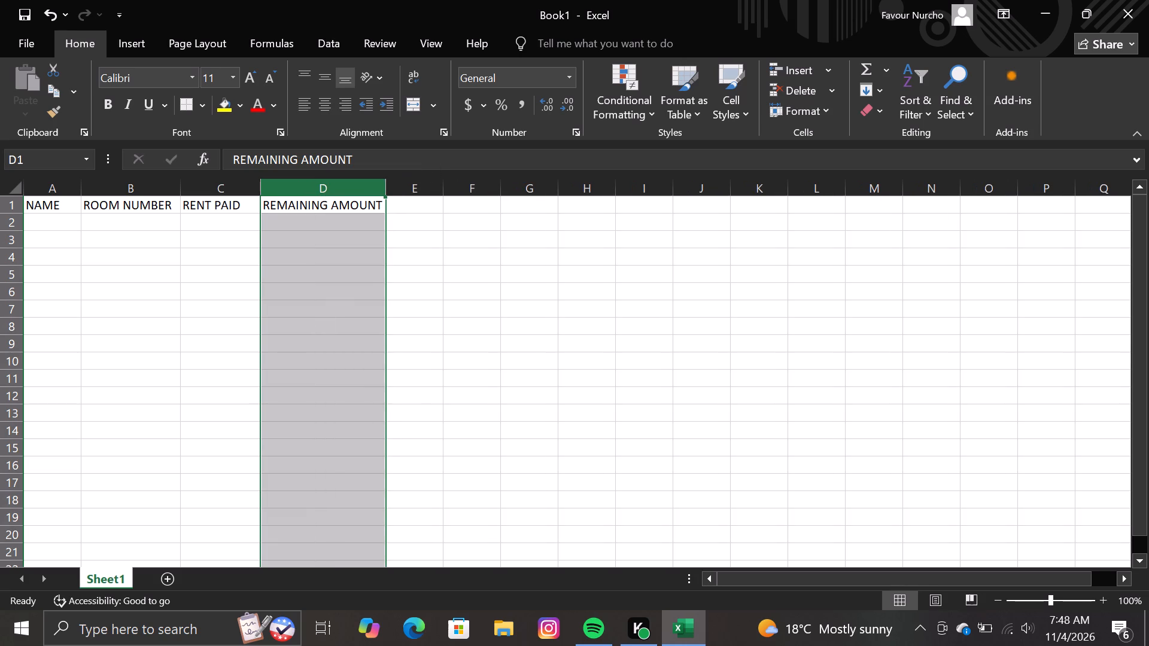
Enter the first tenant's first name, Emmanuel, in cell A2 under the NAME header.
{"action": "left_click", "coordinate": [235, 221]}
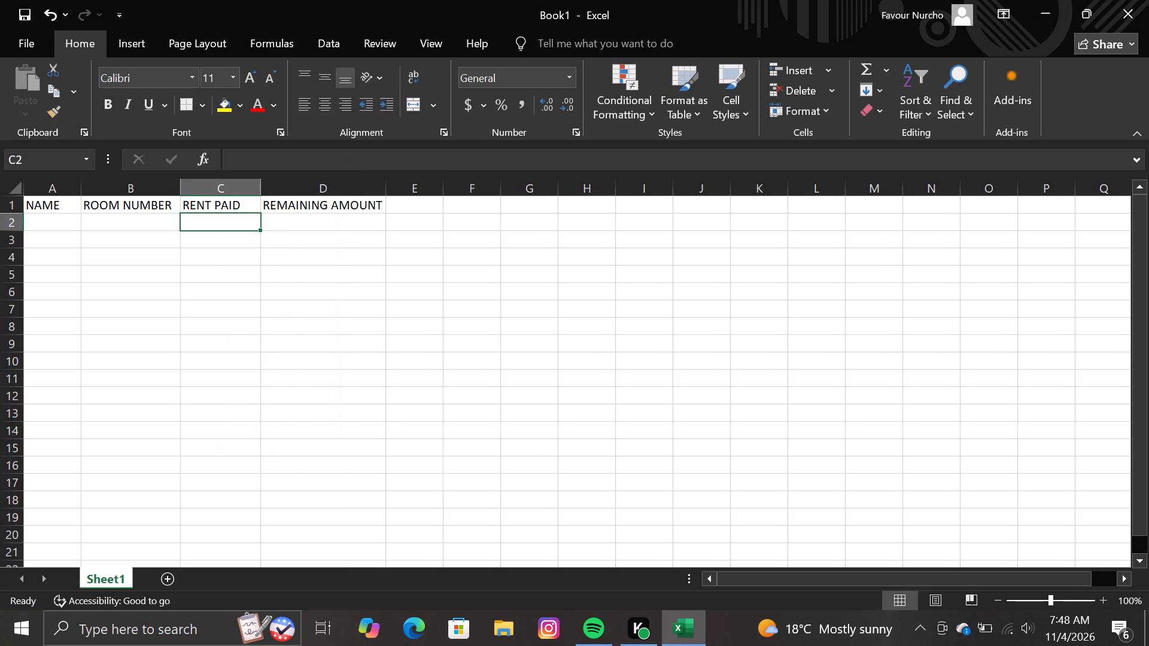
{"action": "left_click", "coordinate": [47, 223]}
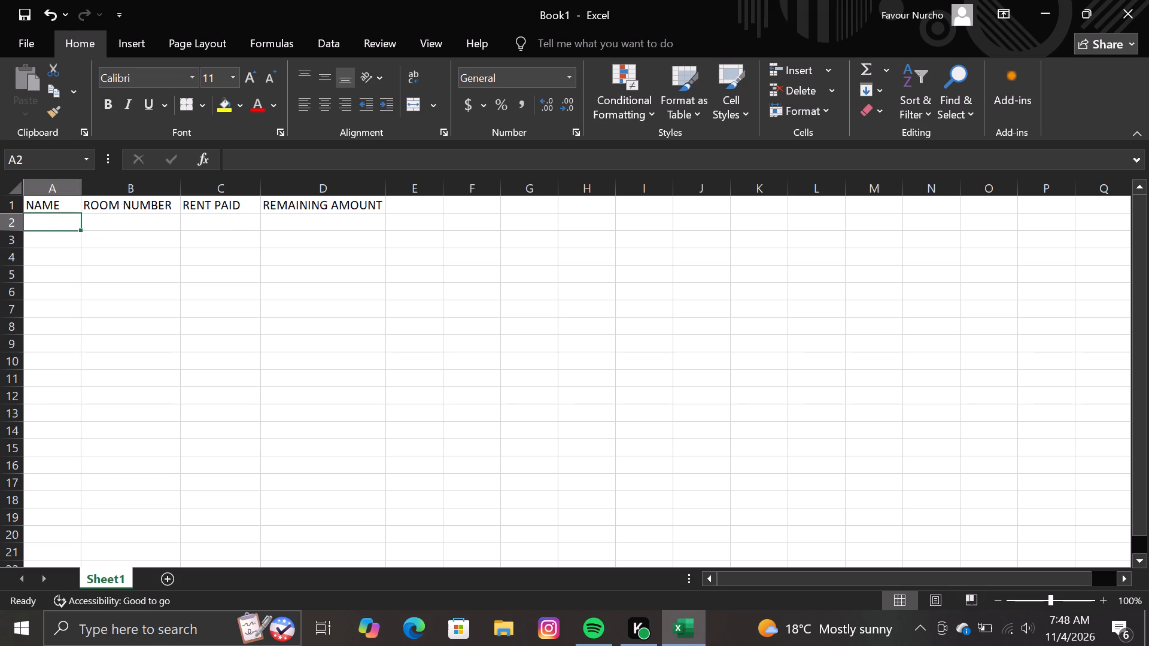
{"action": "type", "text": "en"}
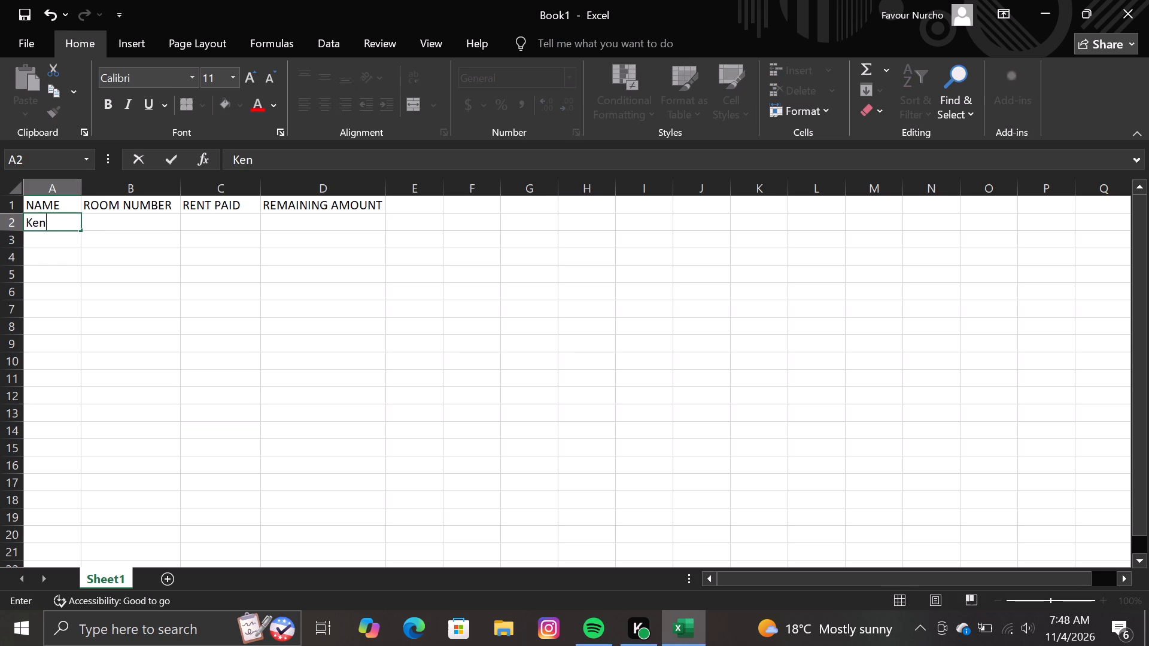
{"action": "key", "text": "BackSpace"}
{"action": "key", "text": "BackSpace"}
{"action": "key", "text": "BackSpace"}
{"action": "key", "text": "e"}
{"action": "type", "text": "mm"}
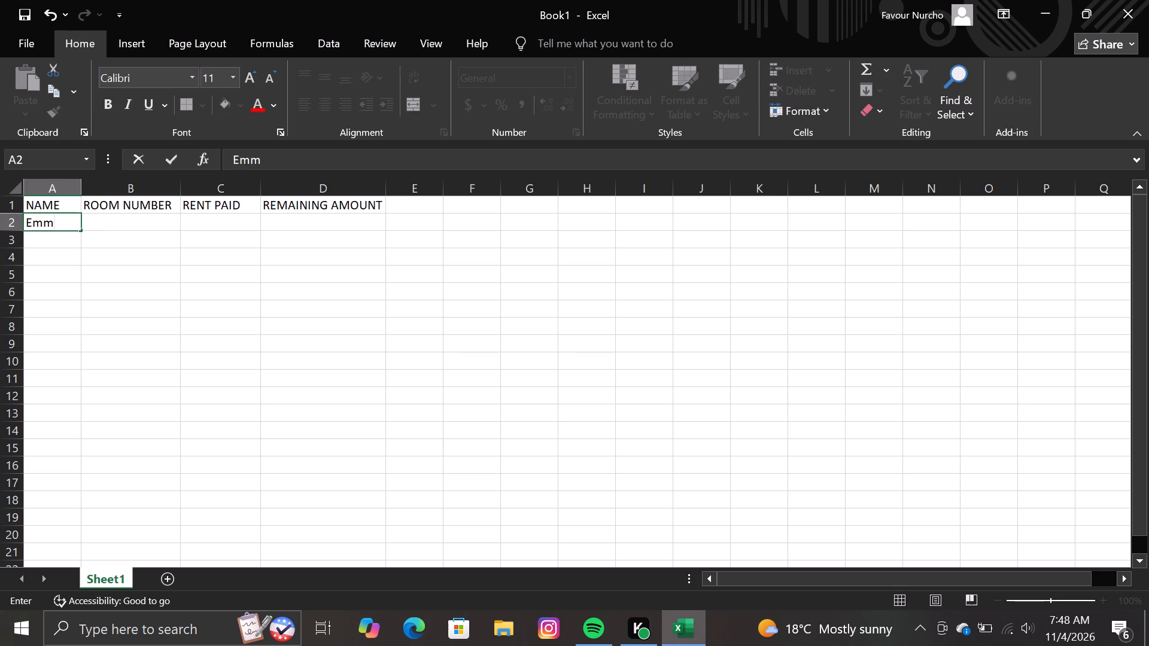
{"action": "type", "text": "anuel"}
Widen column A well beyond the text in A2 to make room for full names.
{"action": "left_click", "coordinate": [77, 206]}
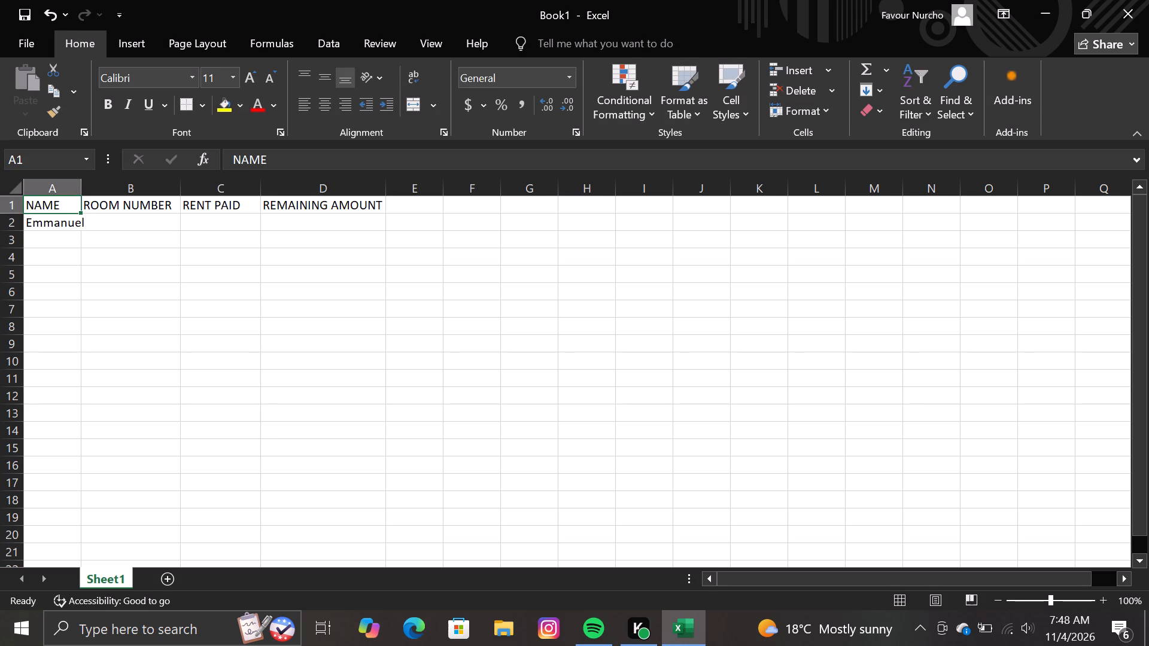
{"action": "left_click_drag", "start_coordinate": [77, 190], "coordinate": [108, 190]}
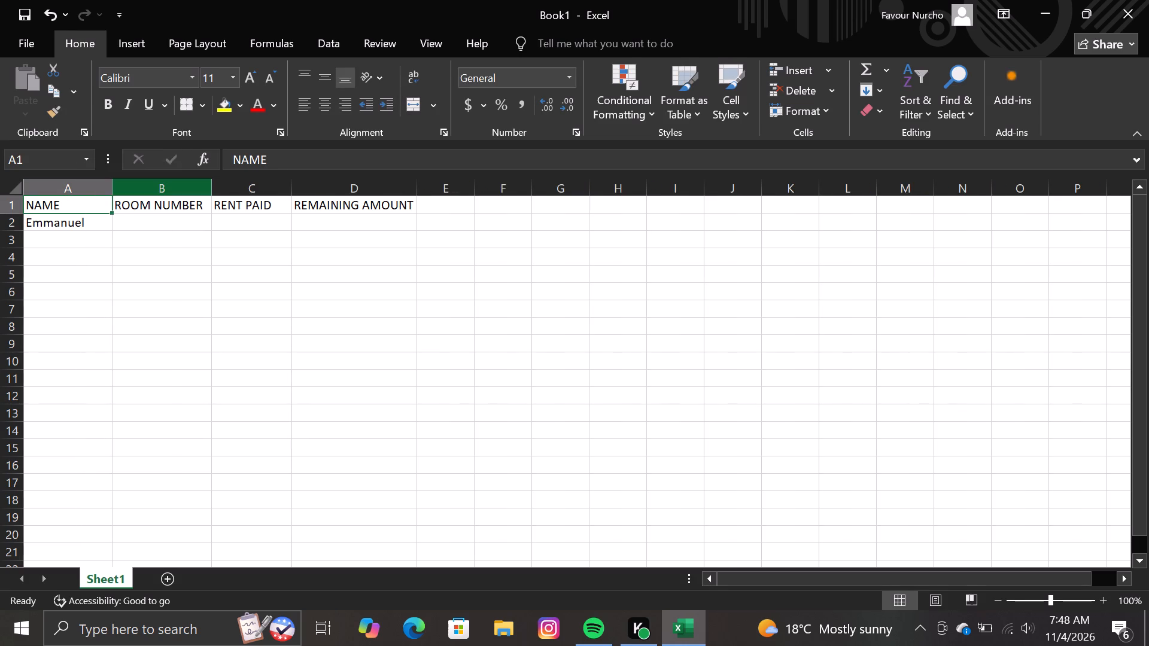
{"action": "left_click_drag", "start_coordinate": [111, 194], "coordinate": [141, 197]}
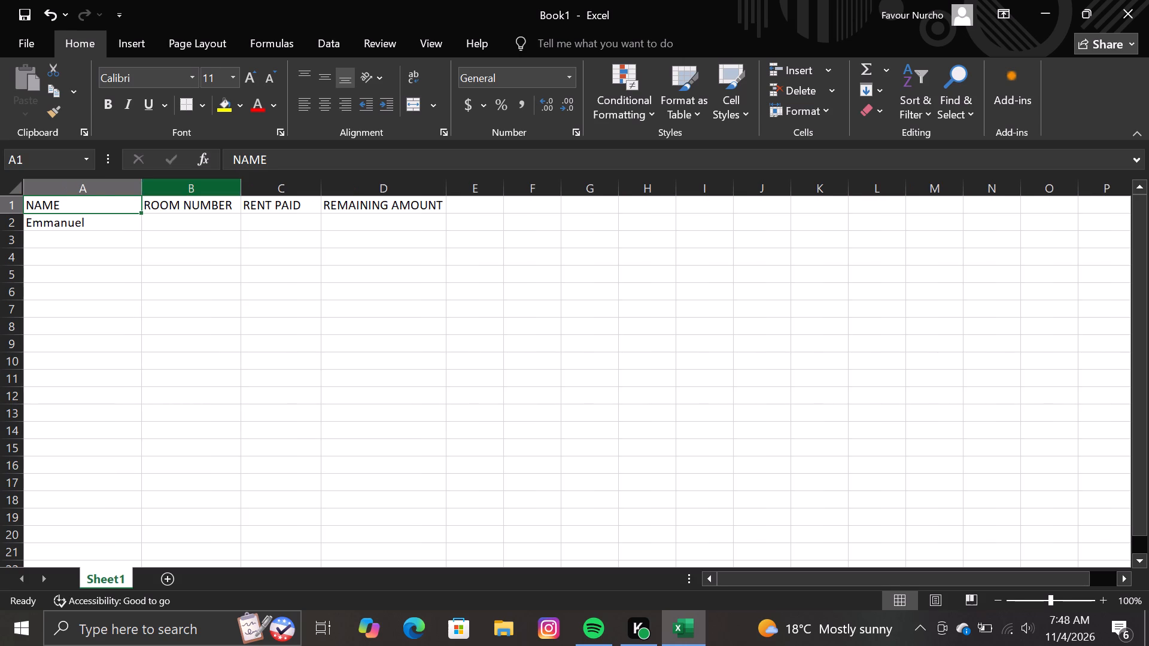
{"action": "left_click", "coordinate": [141, 184]}
{"action": "left_click_drag", "start_coordinate": [143, 184], "coordinate": [161, 186]}
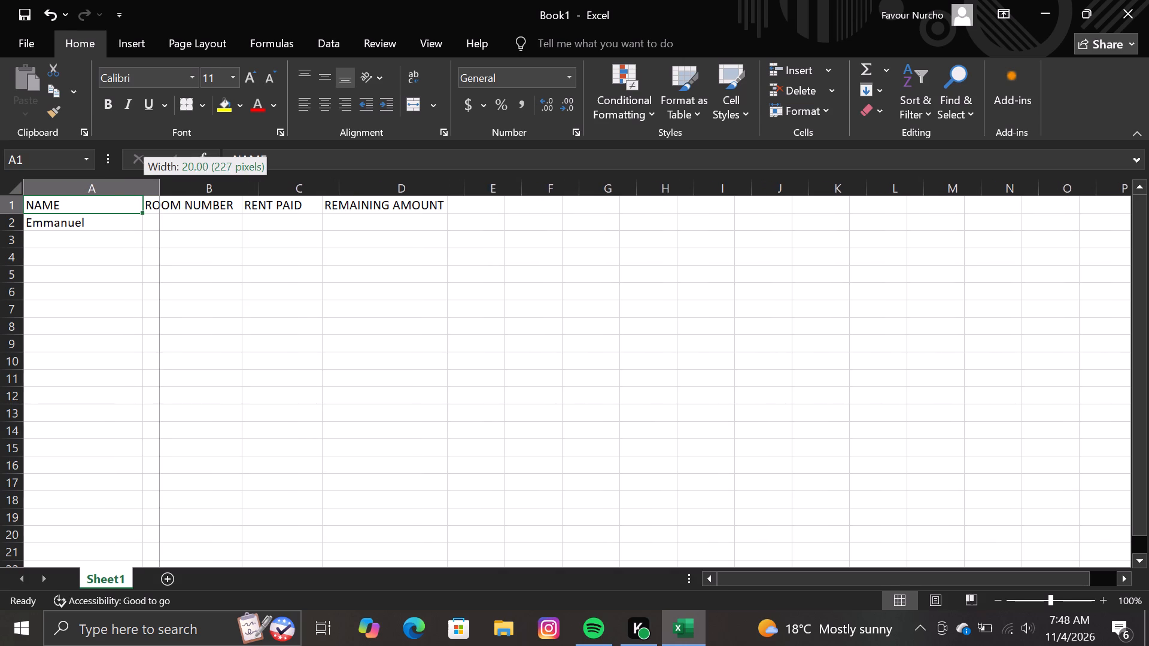
{"action": "left_click_drag", "start_coordinate": [161, 186], "coordinate": [166, 186]}
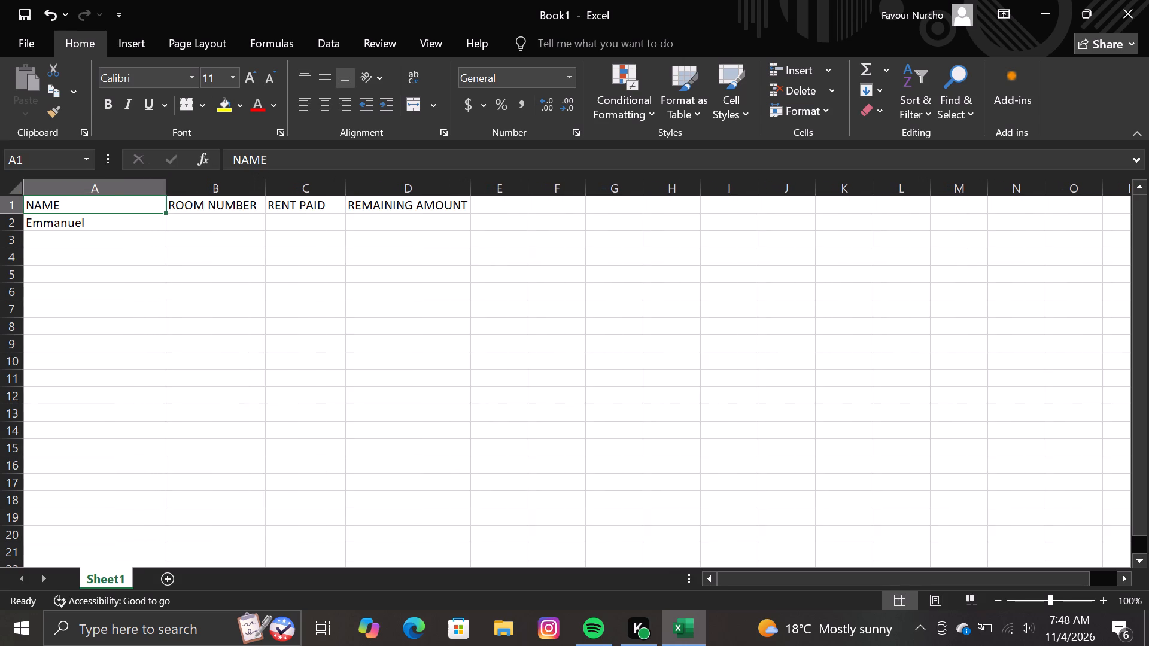
Add the first tenant's second name after the existing first name in cell A2.
{"action": "left_click", "coordinate": [124, 216]}
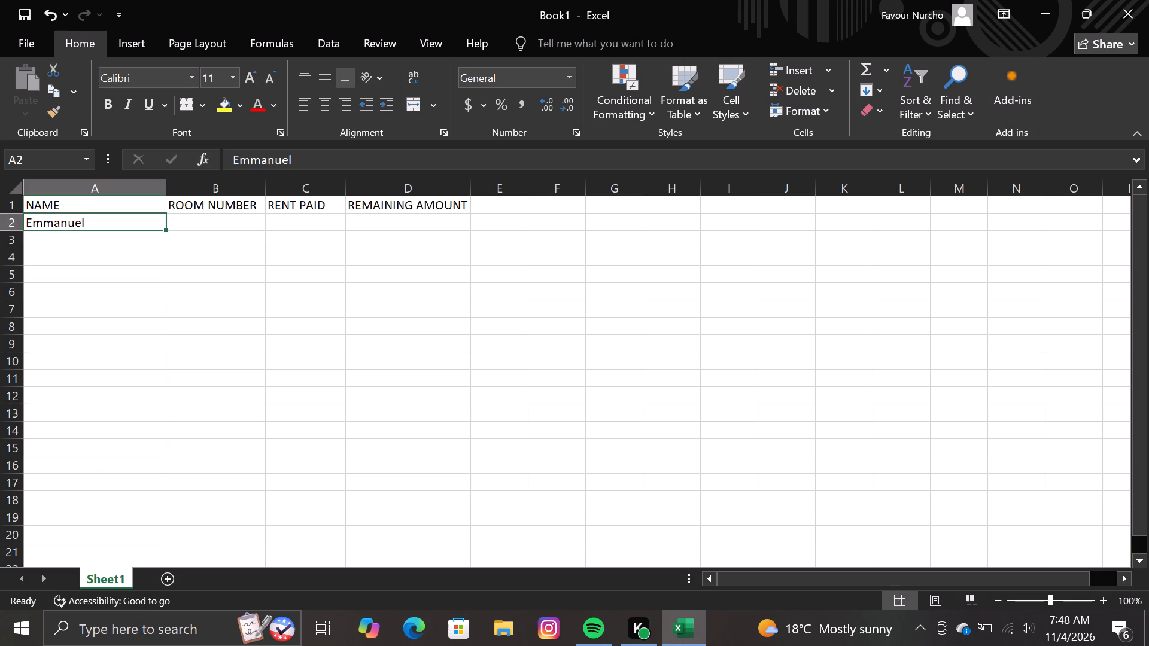
{"action": "double_click", "coordinate": [110, 223]}
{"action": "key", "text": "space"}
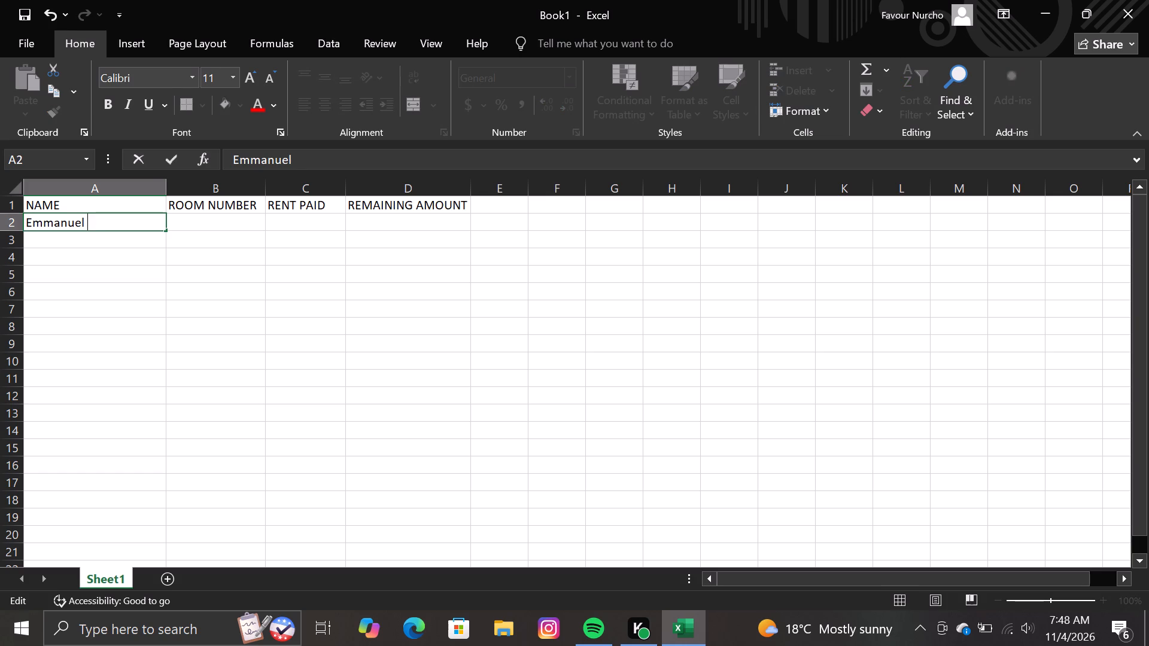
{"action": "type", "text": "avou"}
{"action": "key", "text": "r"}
Enter the header gmail in cell E1, next to the REMAINING AMOUNT header.
{"action": "left_click", "coordinate": [483, 211]}
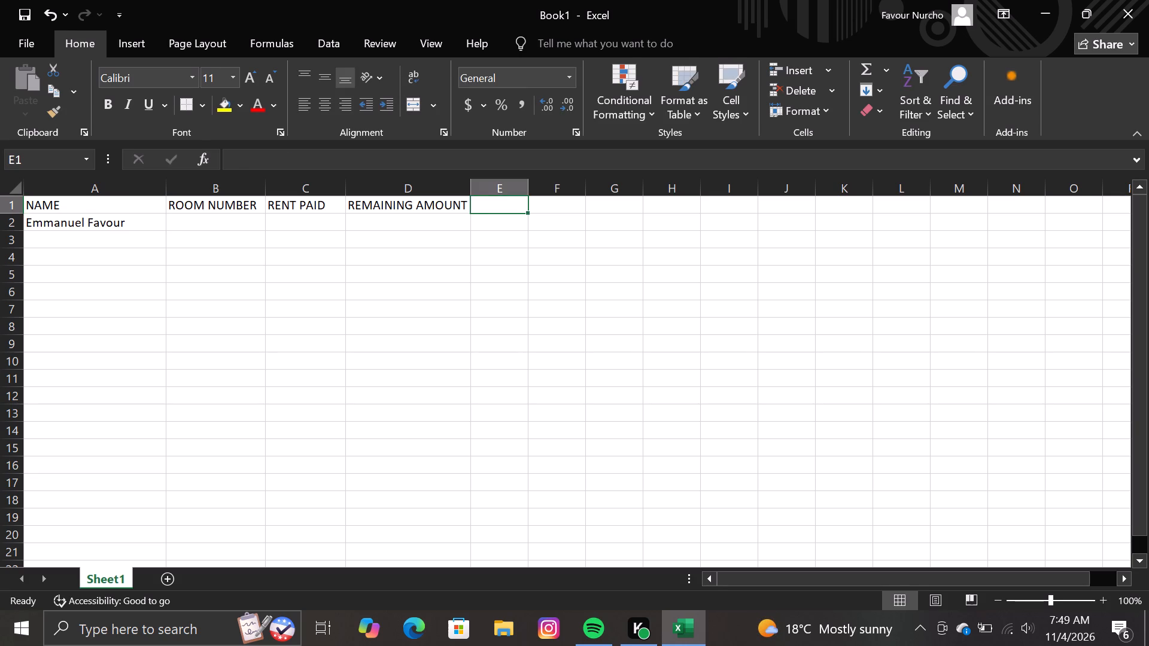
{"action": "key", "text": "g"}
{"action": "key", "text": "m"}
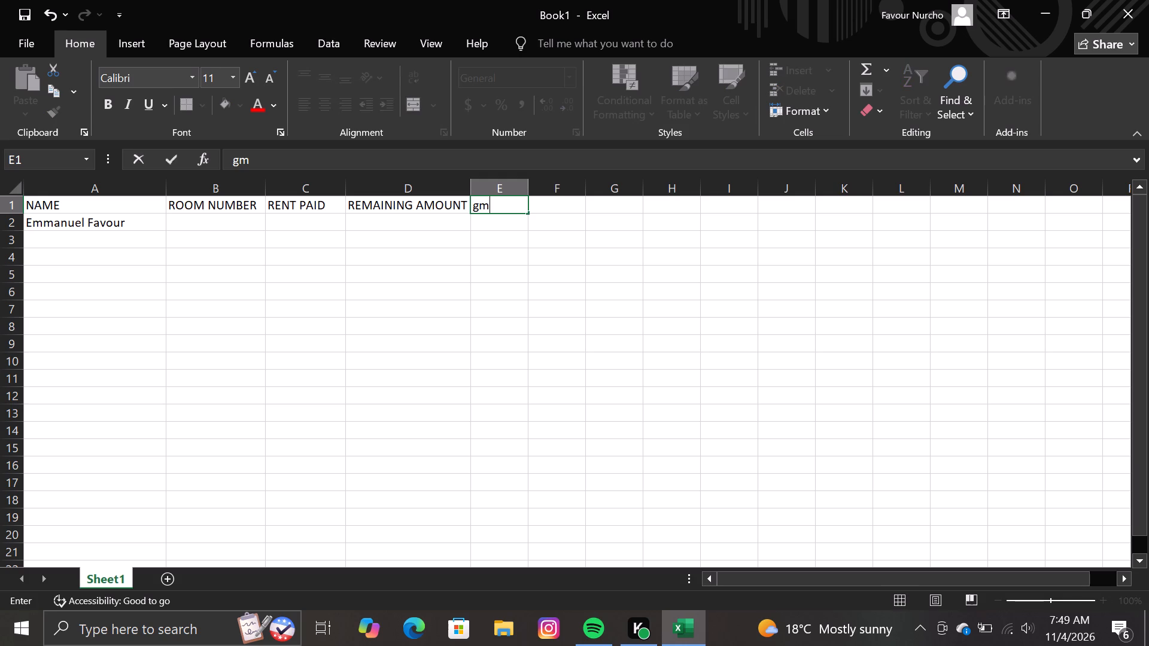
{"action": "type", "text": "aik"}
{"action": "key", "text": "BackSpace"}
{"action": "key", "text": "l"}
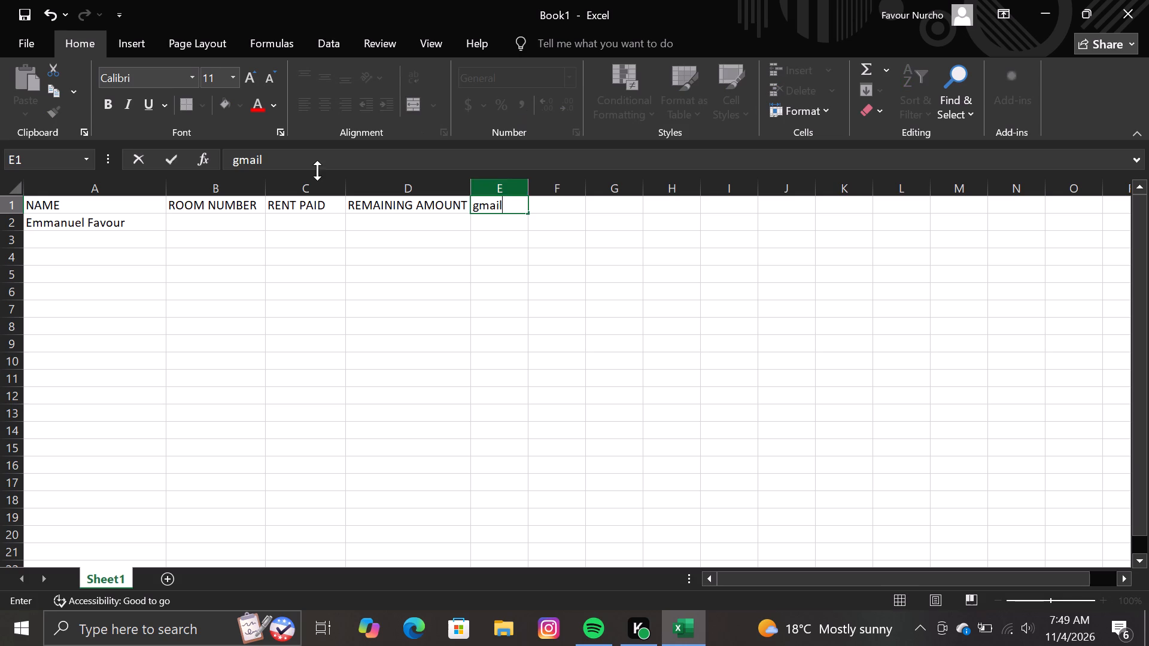
{"action": "left_click", "coordinate": [186, 226]}
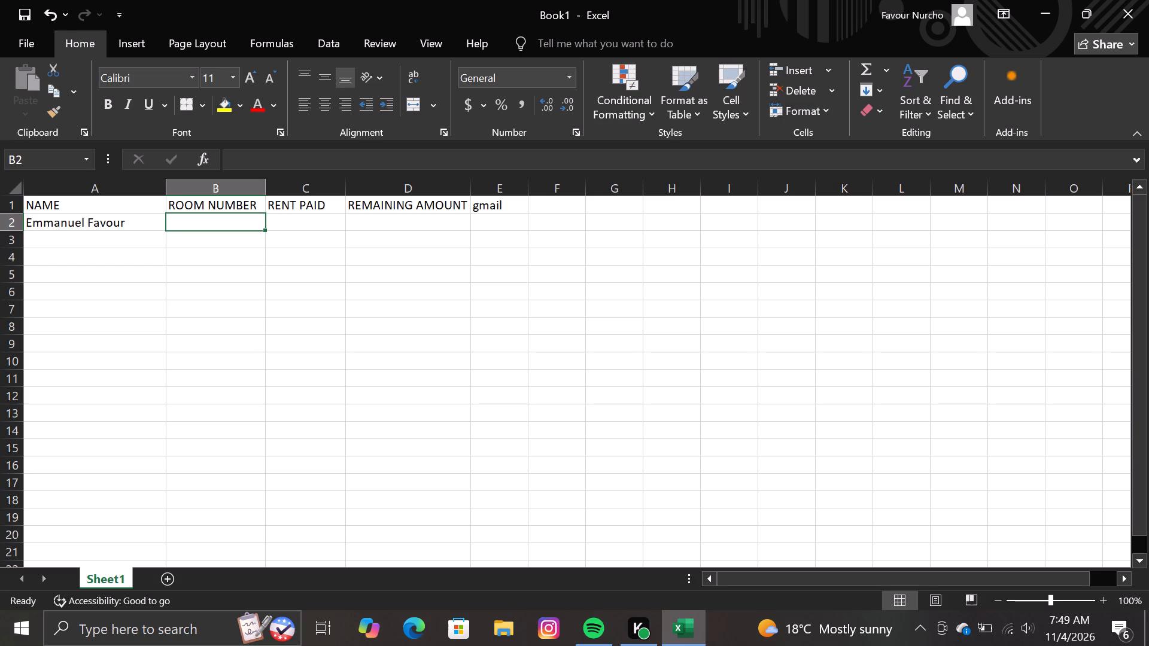
Enter the second tenant's name in cell A3, below the first tenant in the NAME column.
{"action": "left_click", "coordinate": [68, 235]}
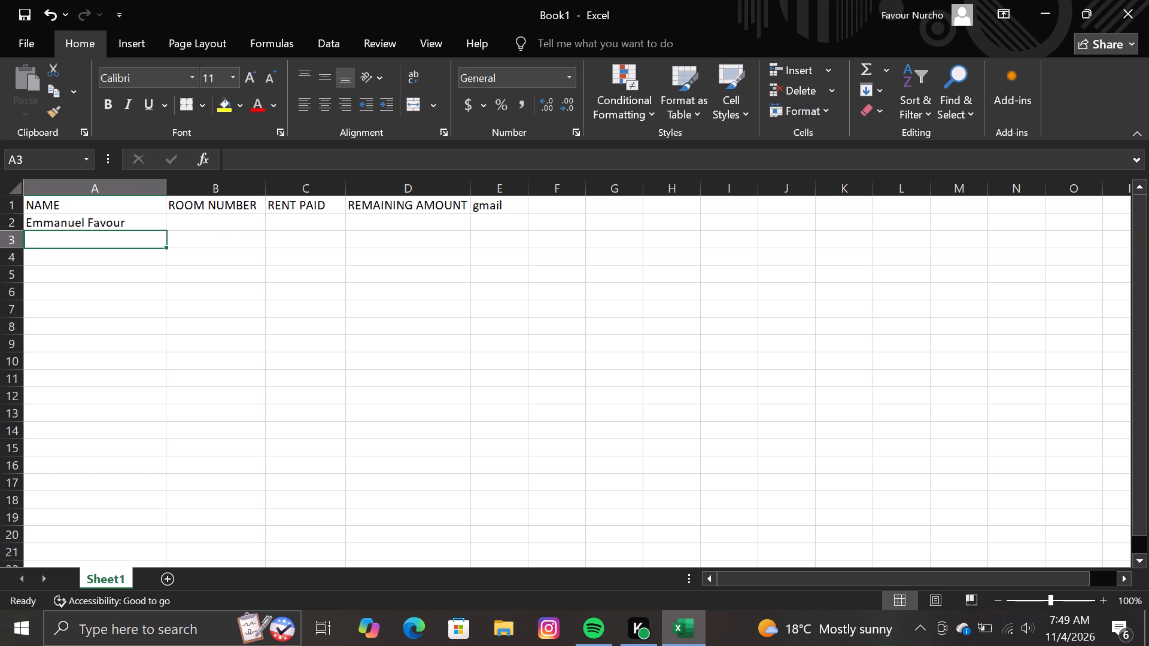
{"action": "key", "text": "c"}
{"action": "key", "text": "BackSpace"}
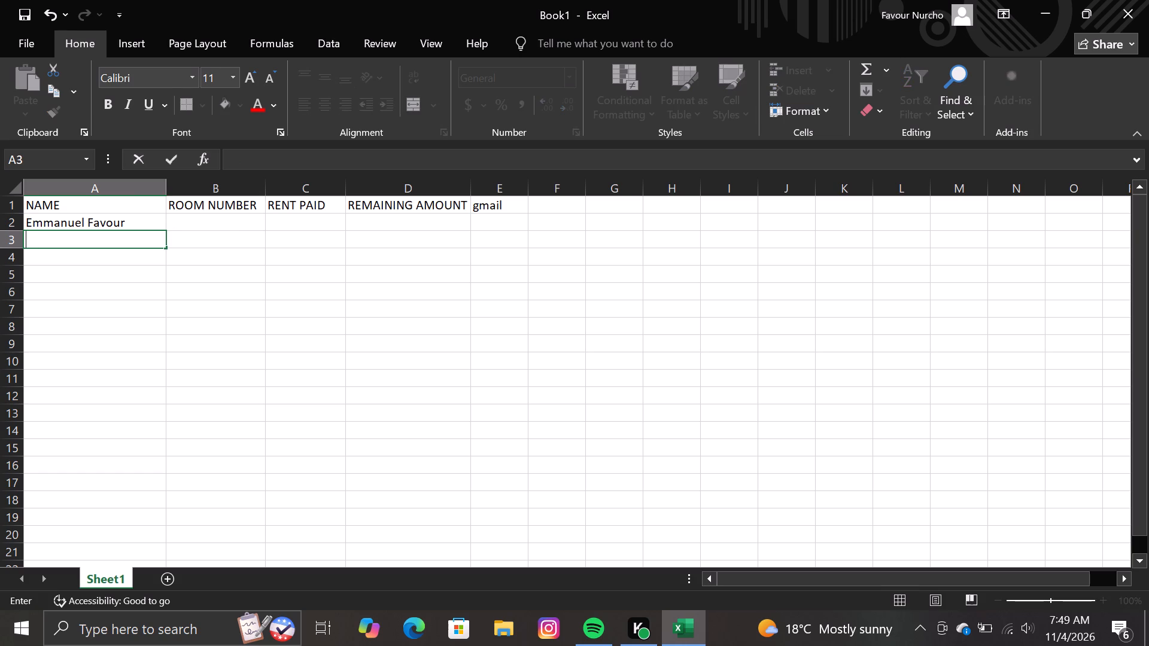
Enter the second tenant's full name in cell A3 of the NAME column.
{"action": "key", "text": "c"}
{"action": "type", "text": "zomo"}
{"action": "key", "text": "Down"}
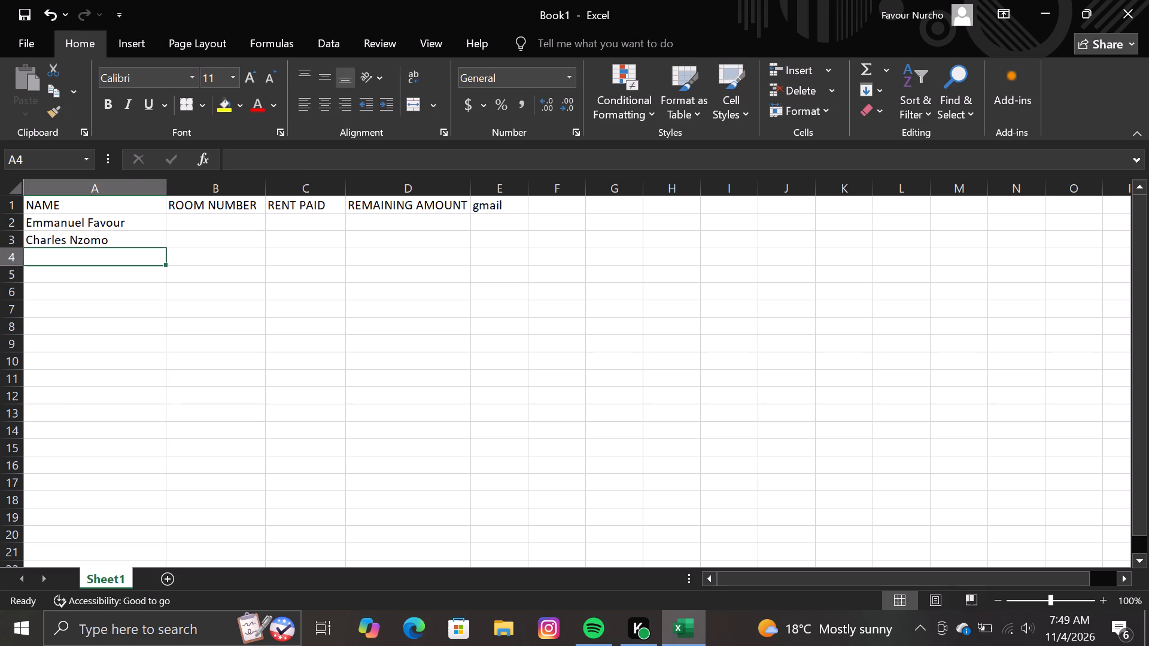
Enter the third tenant's full name in cell A4 of the NAME column.
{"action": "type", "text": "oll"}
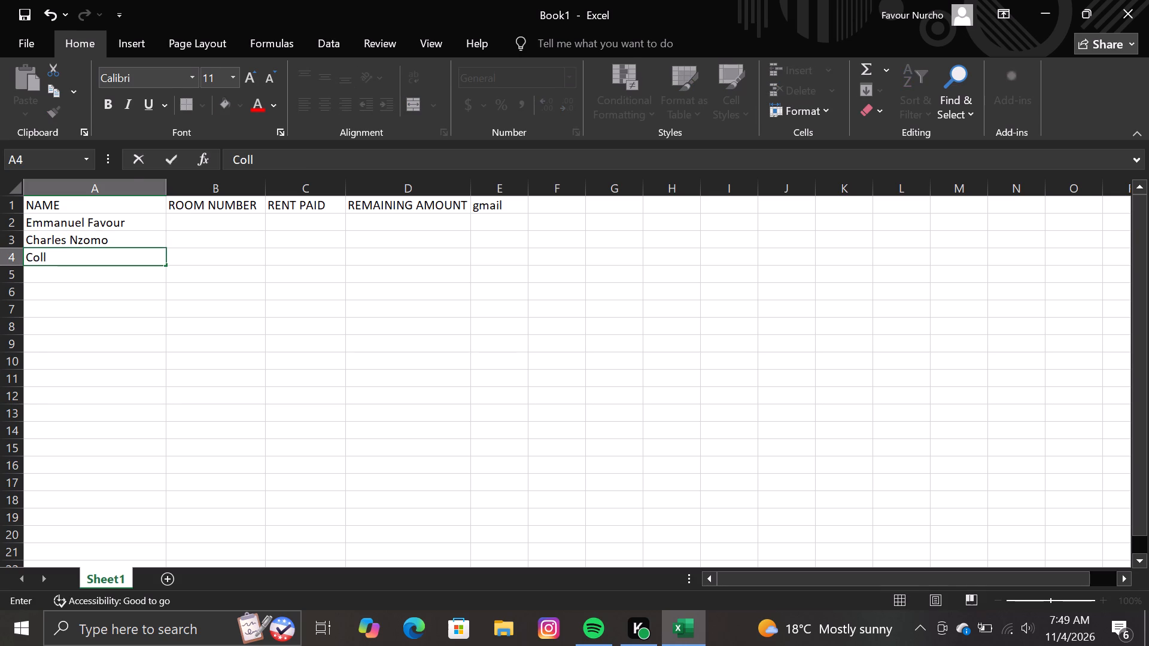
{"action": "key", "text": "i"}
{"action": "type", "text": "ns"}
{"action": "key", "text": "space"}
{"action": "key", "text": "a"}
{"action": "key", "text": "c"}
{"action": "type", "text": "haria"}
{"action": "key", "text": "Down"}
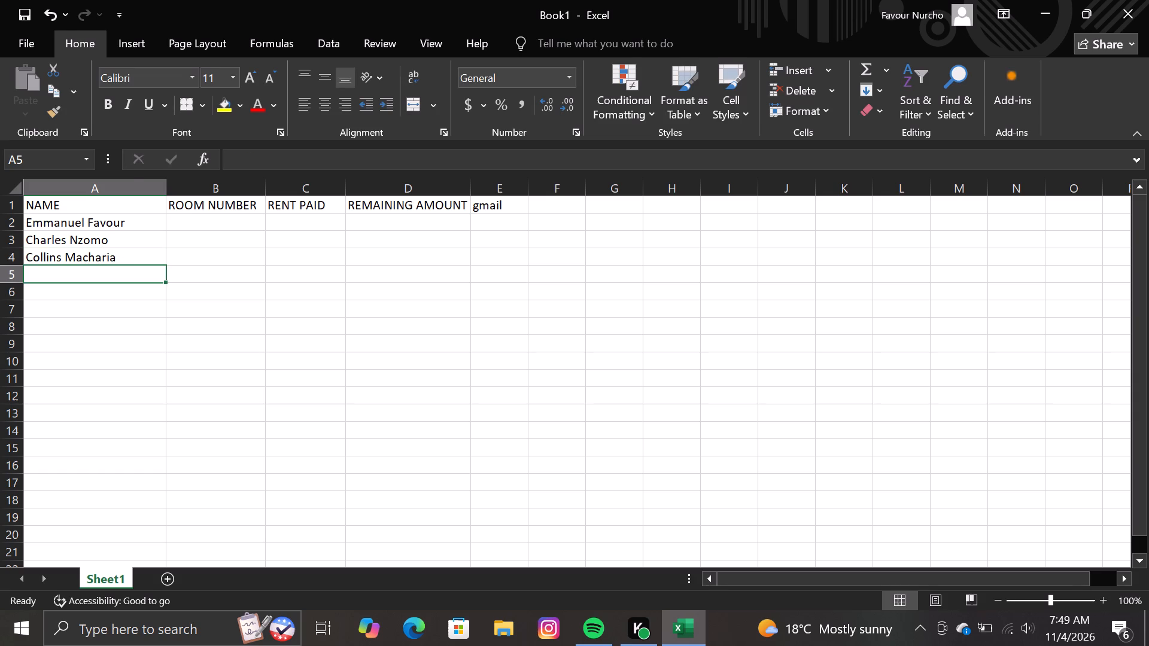
Enter the fourth tenant's full name in cell A5 of the NAME column.
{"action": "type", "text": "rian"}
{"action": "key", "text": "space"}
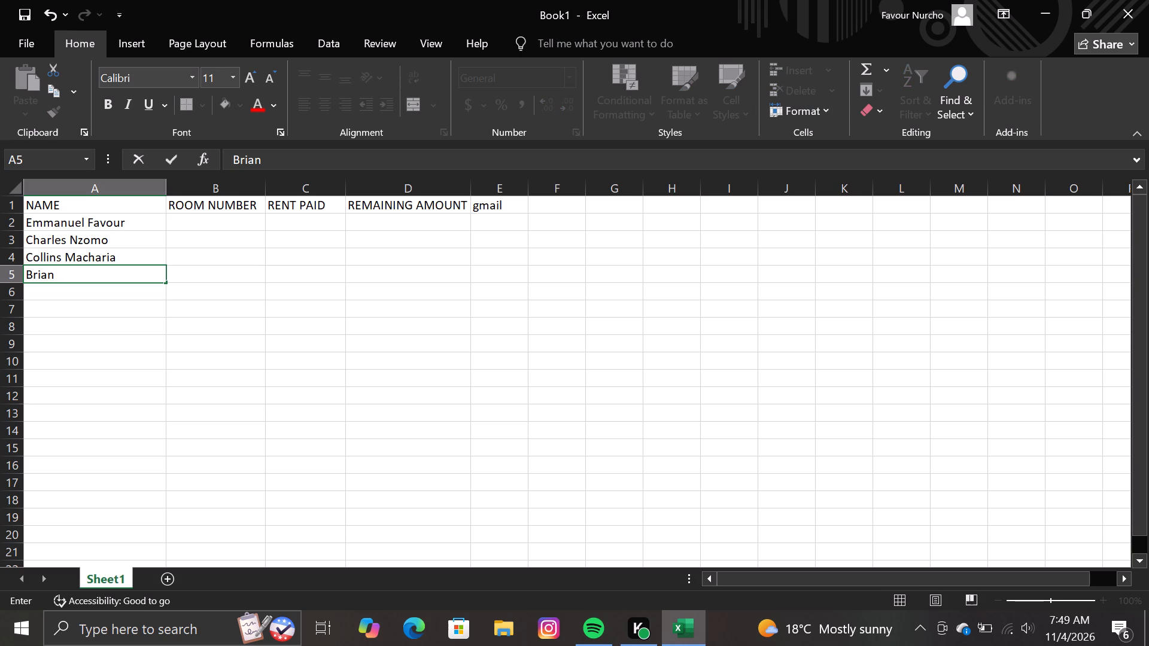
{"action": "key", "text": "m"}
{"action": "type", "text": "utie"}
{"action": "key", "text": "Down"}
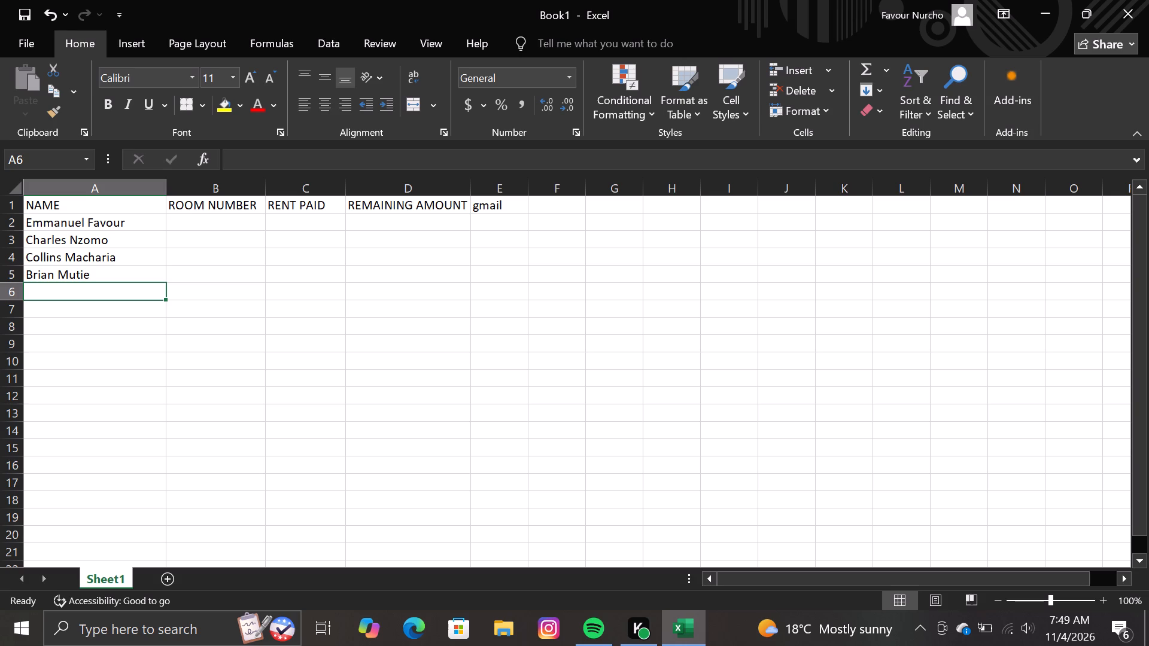
Enter the fifth tenant's full name in cell A6 of the NAME column.
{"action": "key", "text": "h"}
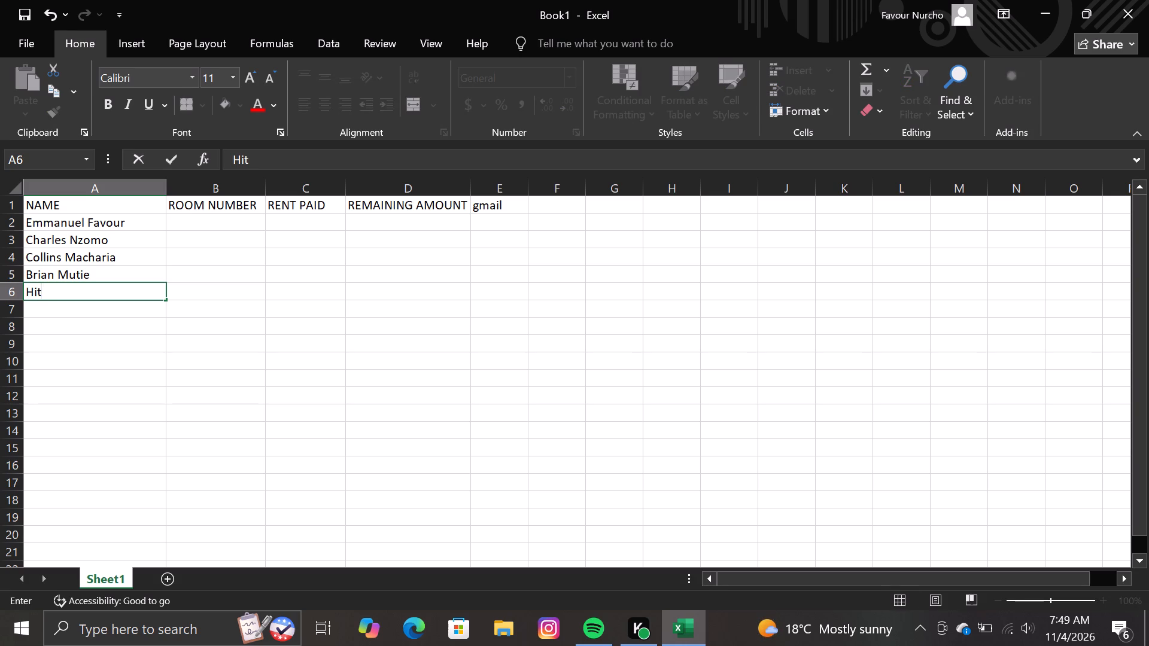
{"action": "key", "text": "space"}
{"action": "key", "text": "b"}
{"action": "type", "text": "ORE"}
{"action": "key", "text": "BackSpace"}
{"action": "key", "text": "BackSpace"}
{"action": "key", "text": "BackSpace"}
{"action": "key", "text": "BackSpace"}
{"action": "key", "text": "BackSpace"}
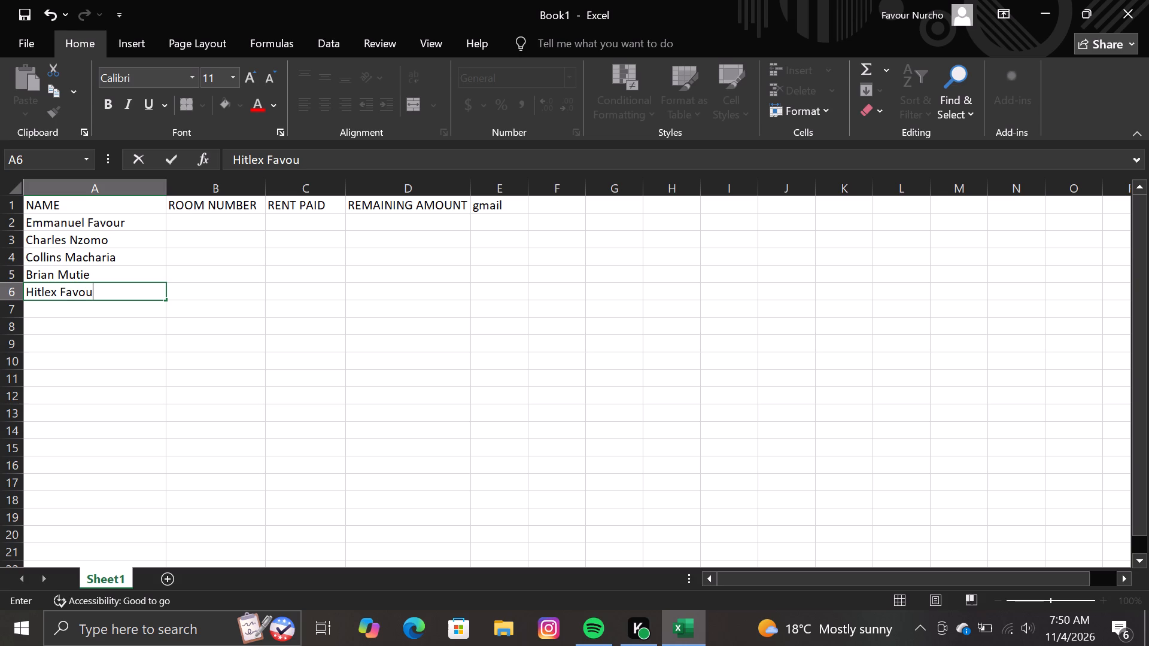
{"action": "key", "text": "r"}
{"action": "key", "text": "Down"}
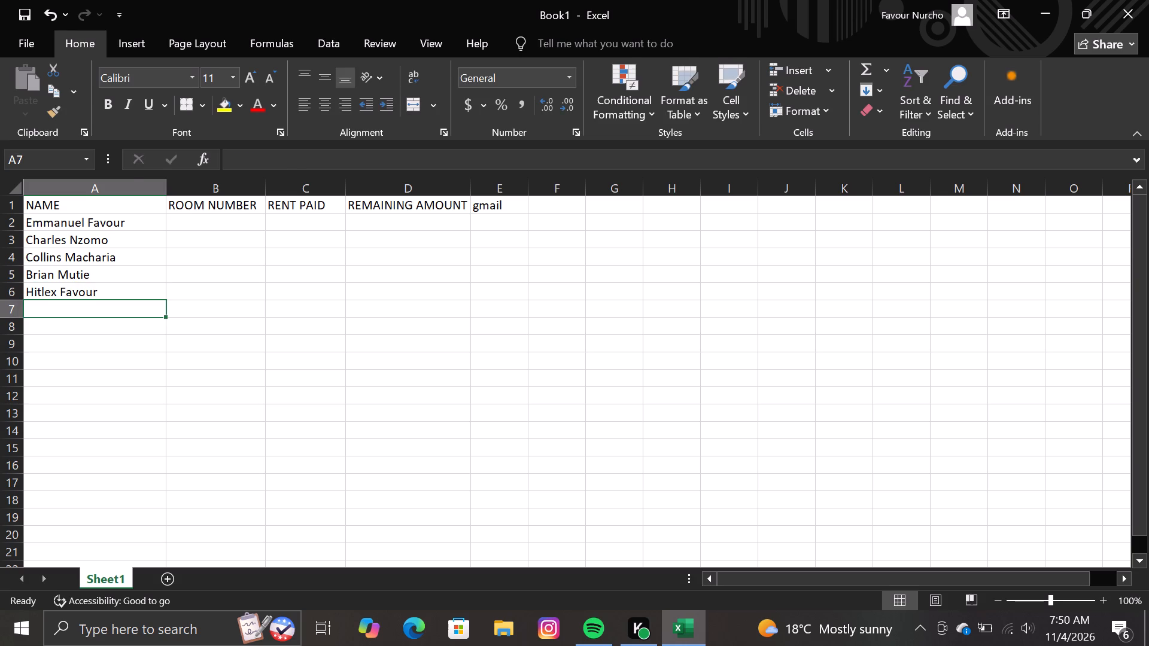
Enter the sixth tenant's first name, John, in cell A7 of the NAME column.
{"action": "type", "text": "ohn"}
{"action": "left_click", "coordinate": [68, 235]}
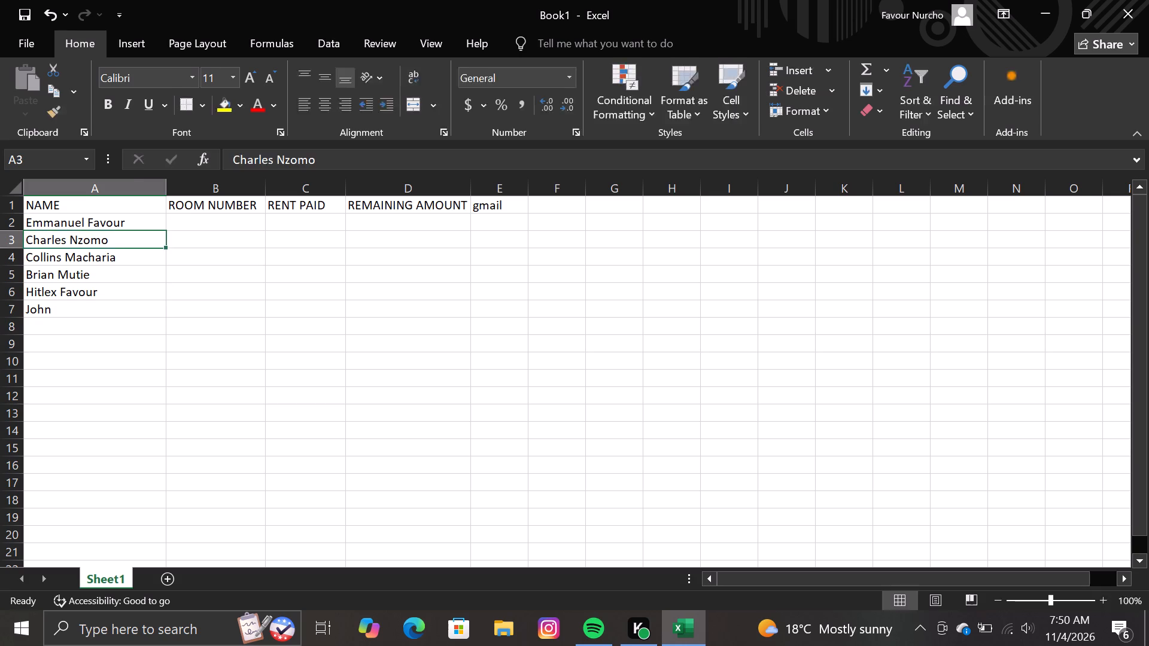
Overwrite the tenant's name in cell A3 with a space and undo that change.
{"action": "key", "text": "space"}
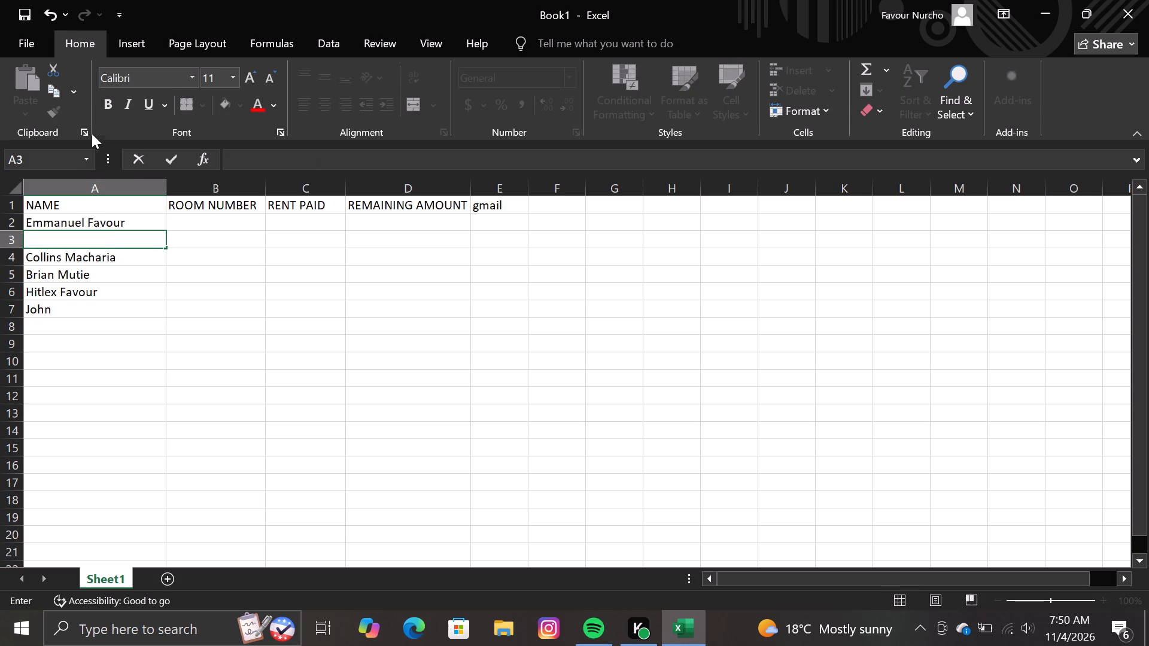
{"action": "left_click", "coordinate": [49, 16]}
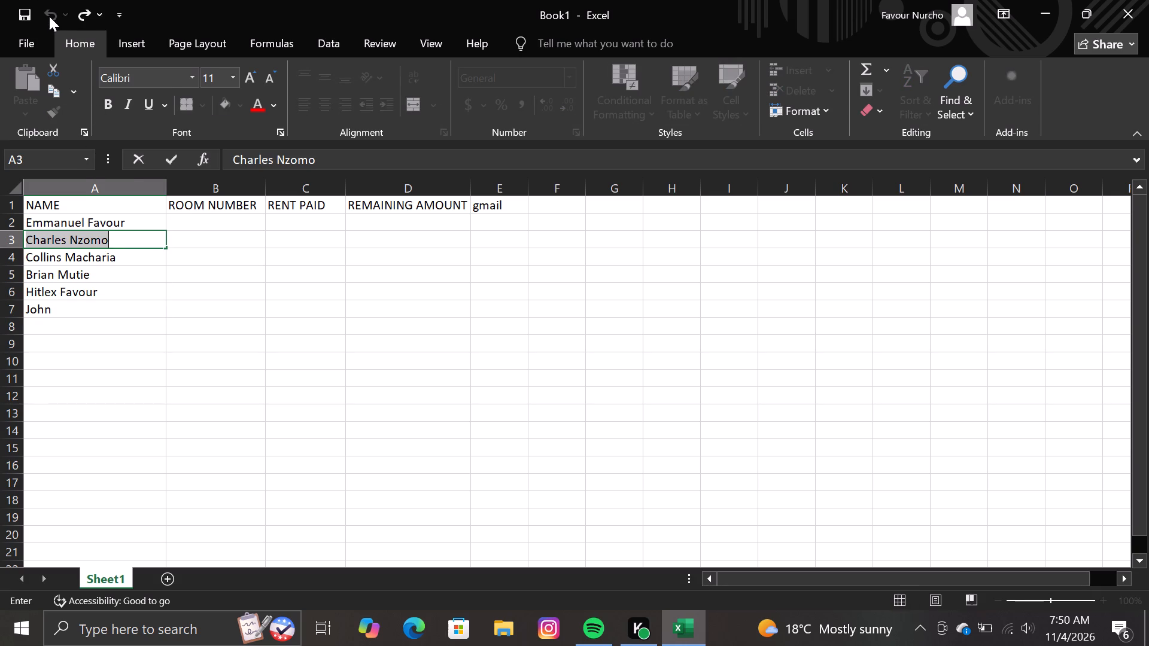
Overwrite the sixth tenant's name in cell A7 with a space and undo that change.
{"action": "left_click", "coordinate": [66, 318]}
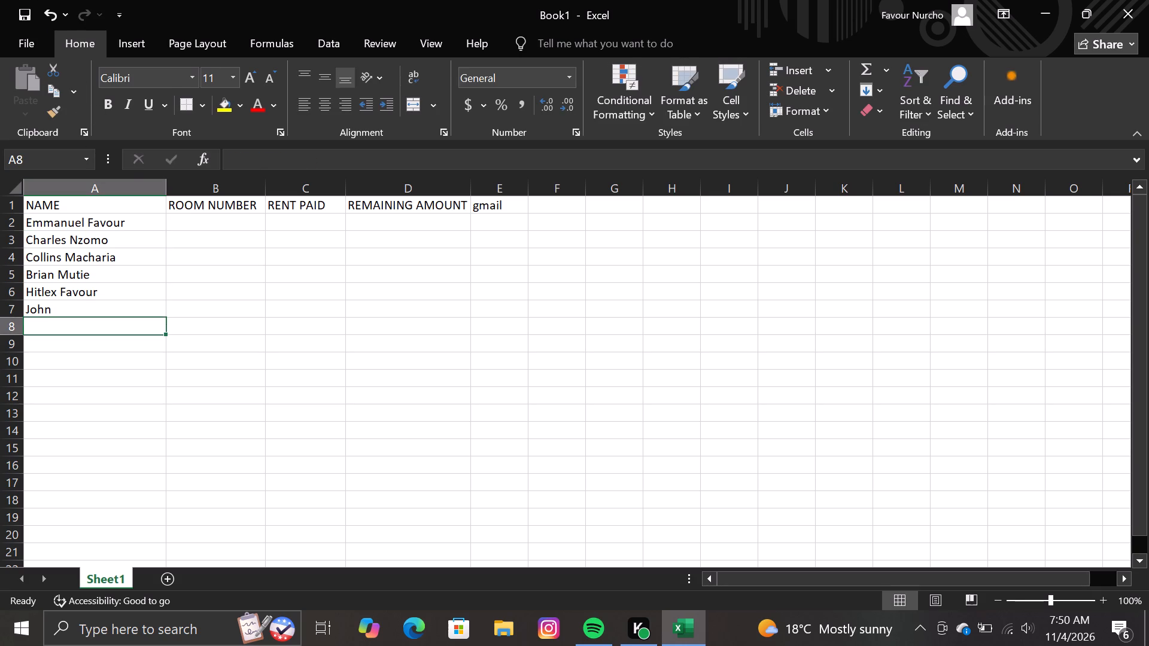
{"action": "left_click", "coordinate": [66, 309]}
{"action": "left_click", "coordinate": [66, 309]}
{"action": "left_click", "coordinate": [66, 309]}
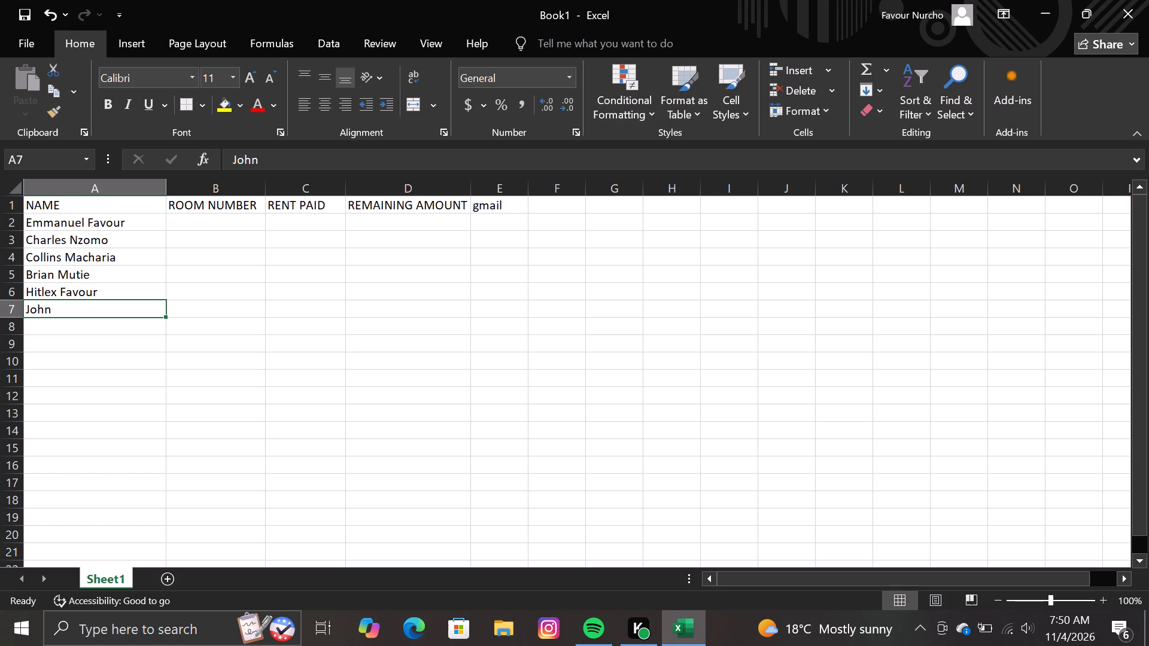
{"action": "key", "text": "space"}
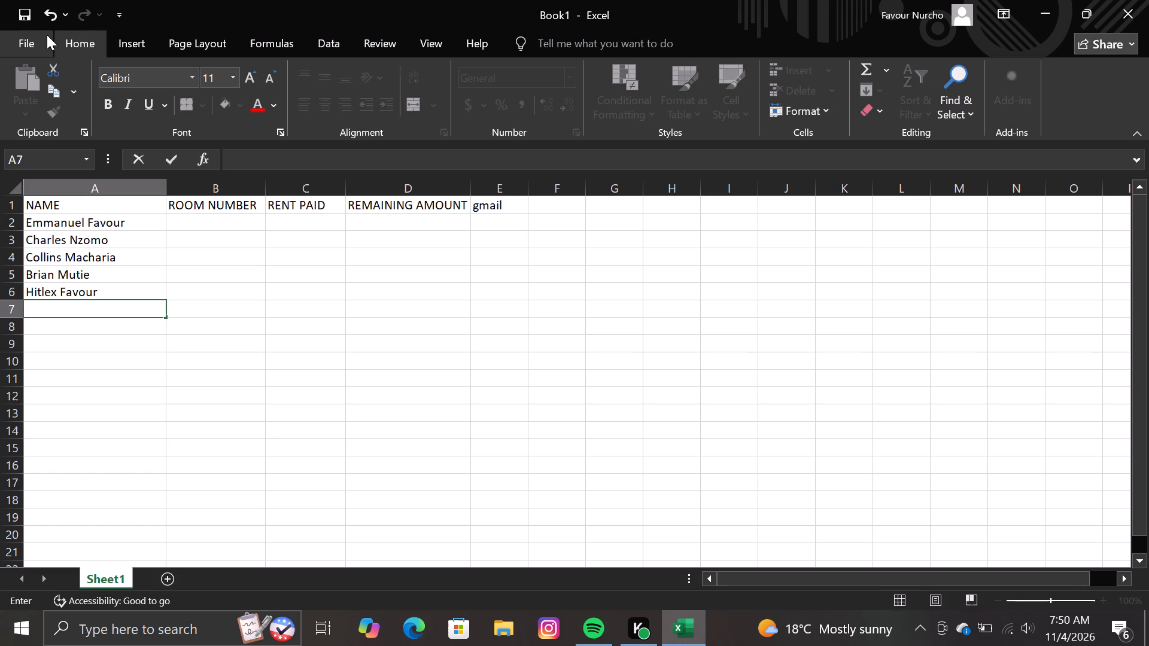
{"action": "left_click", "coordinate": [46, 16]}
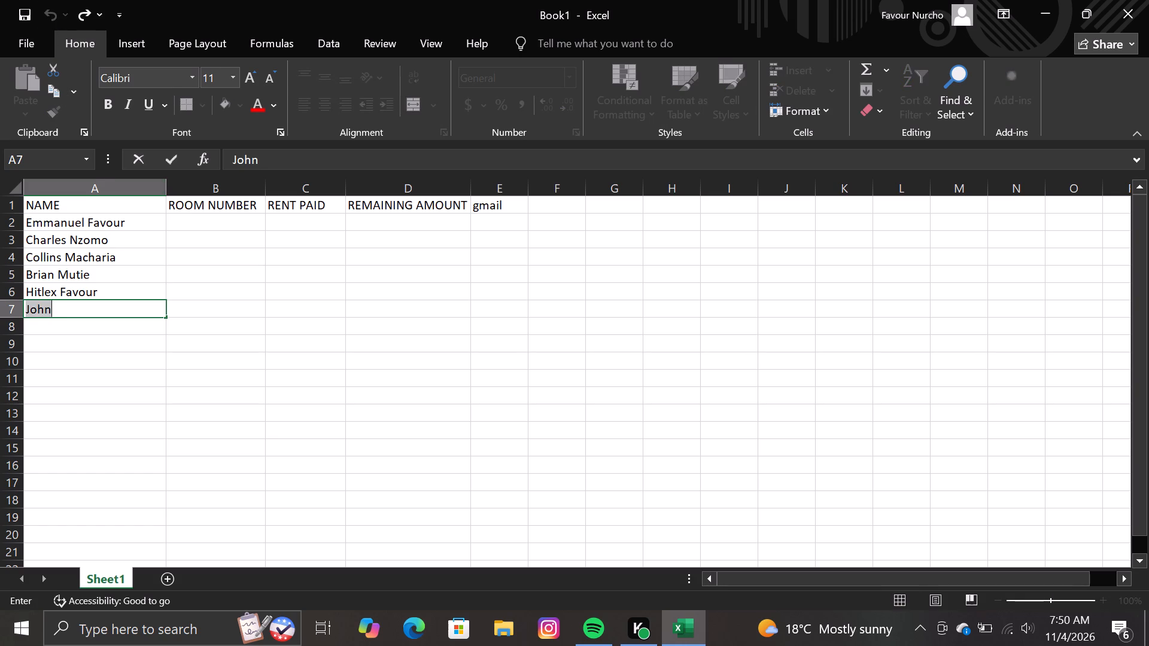
Add the surname after the sixth tenant's first name, John, in cell A7 of the NAME column.
{"action": "left_click", "coordinate": [71, 313]}
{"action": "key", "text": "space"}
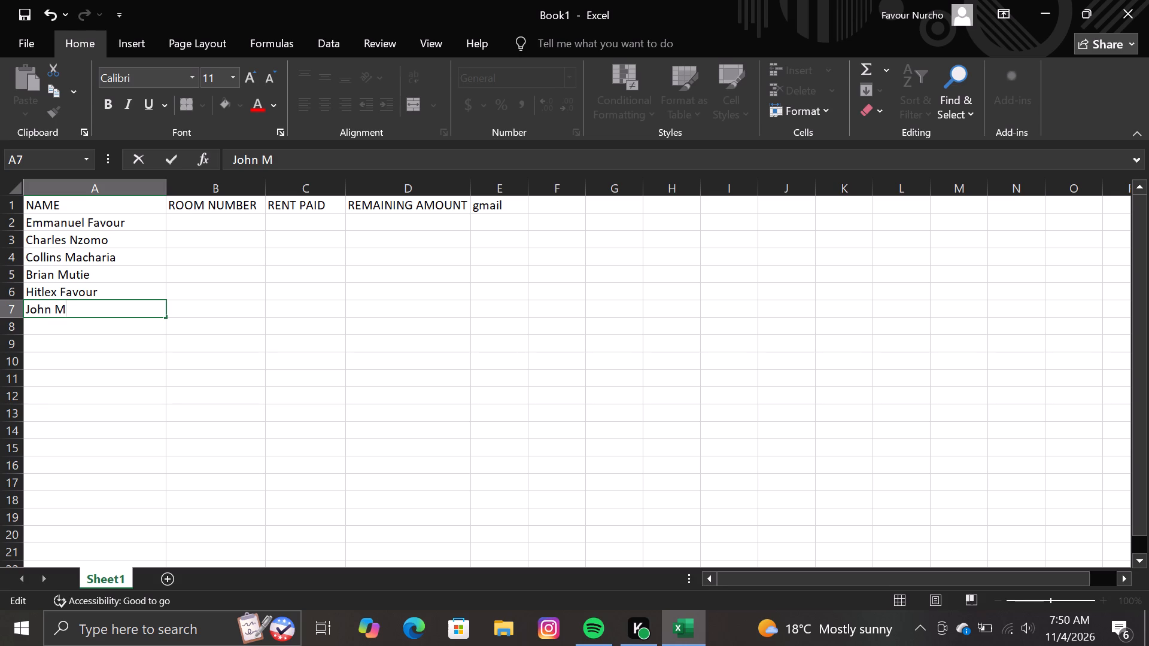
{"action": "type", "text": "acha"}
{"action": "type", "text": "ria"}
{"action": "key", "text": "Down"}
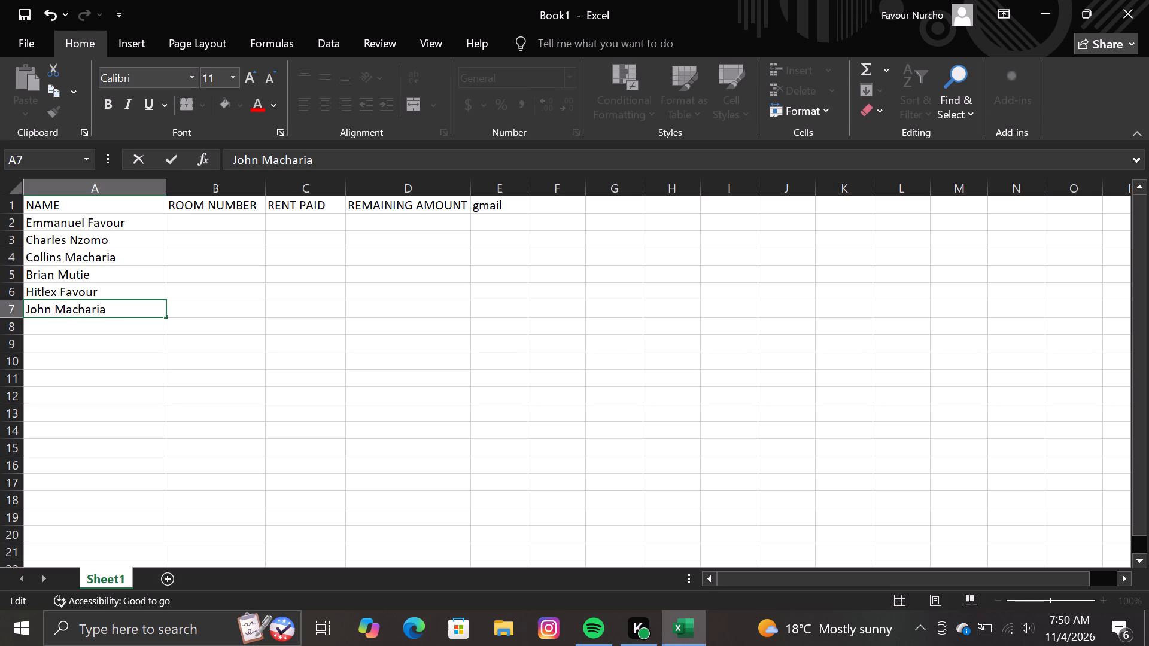
Enter the seventh tenant's full name, with first name Sammy, in cell A8 of the NAME column.
{"action": "left_click", "coordinate": [68, 329]}
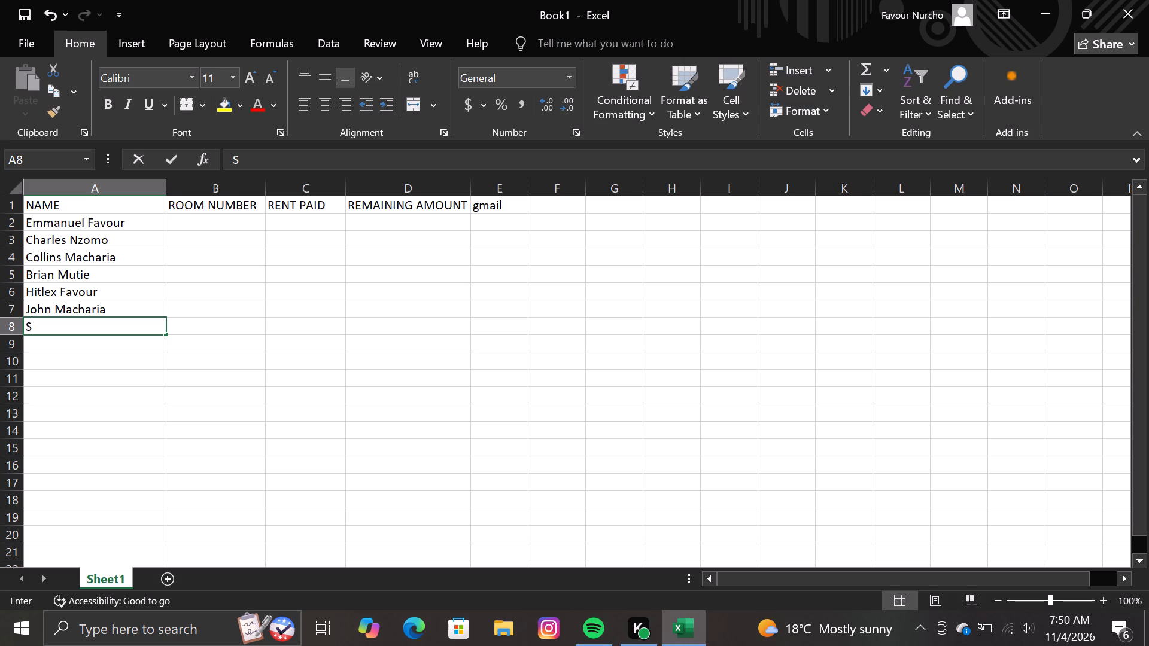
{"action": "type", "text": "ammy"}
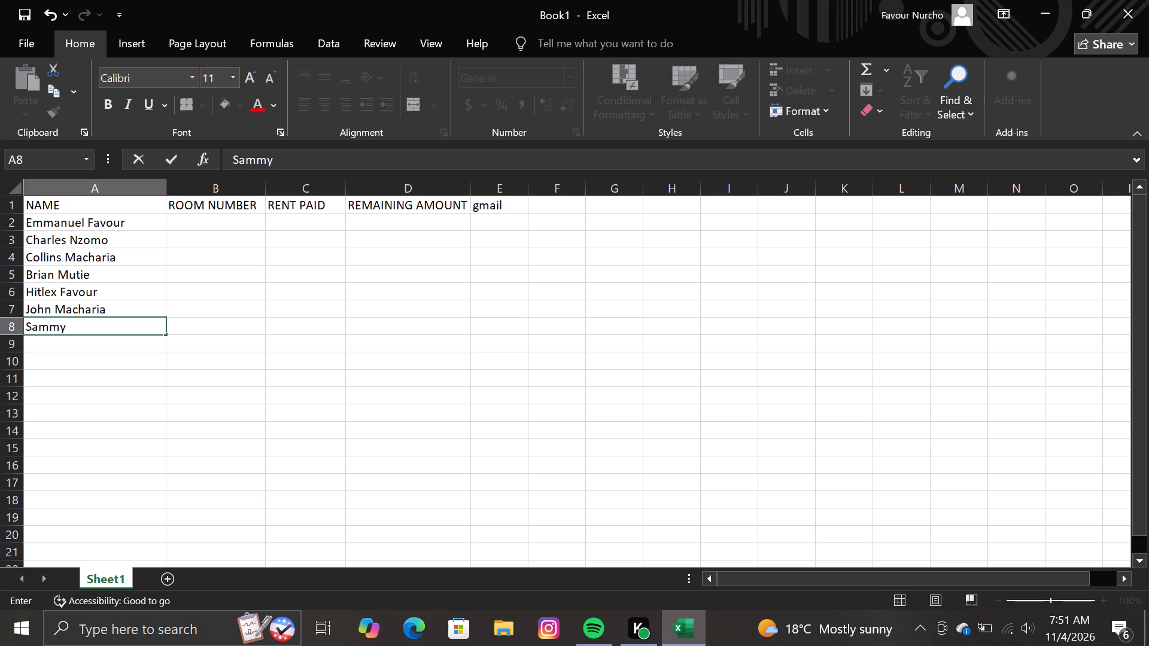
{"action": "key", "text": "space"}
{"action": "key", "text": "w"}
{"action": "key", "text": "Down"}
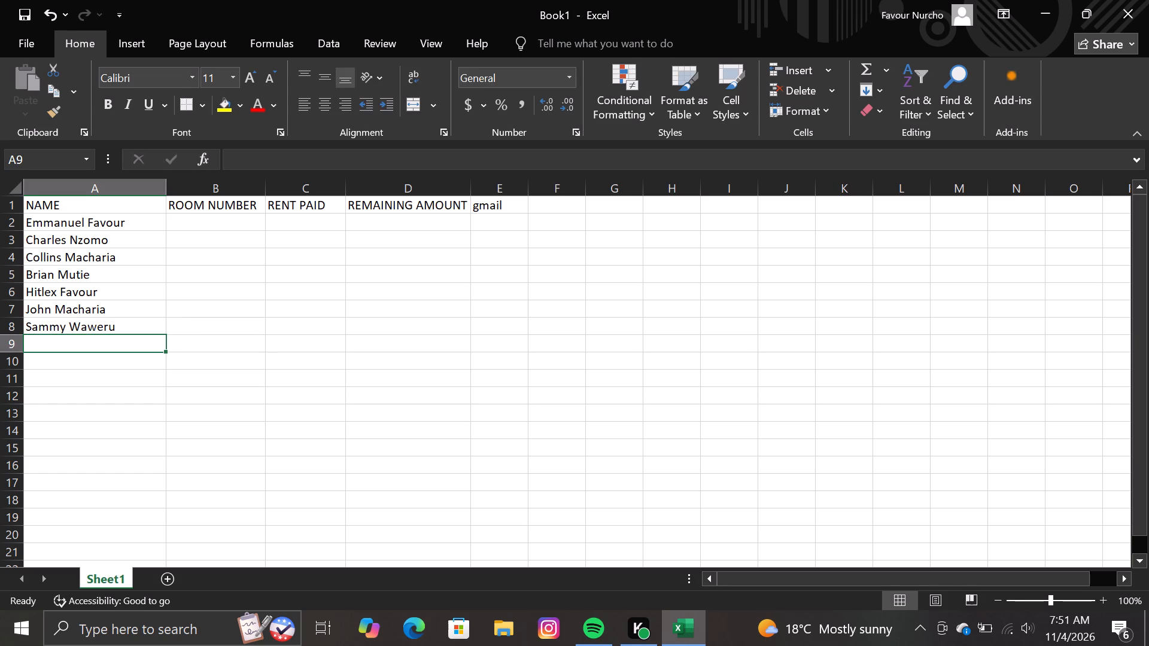
Enter the eighth tenant's full name, with first name Mark and a capitalised surname, in cell A9.
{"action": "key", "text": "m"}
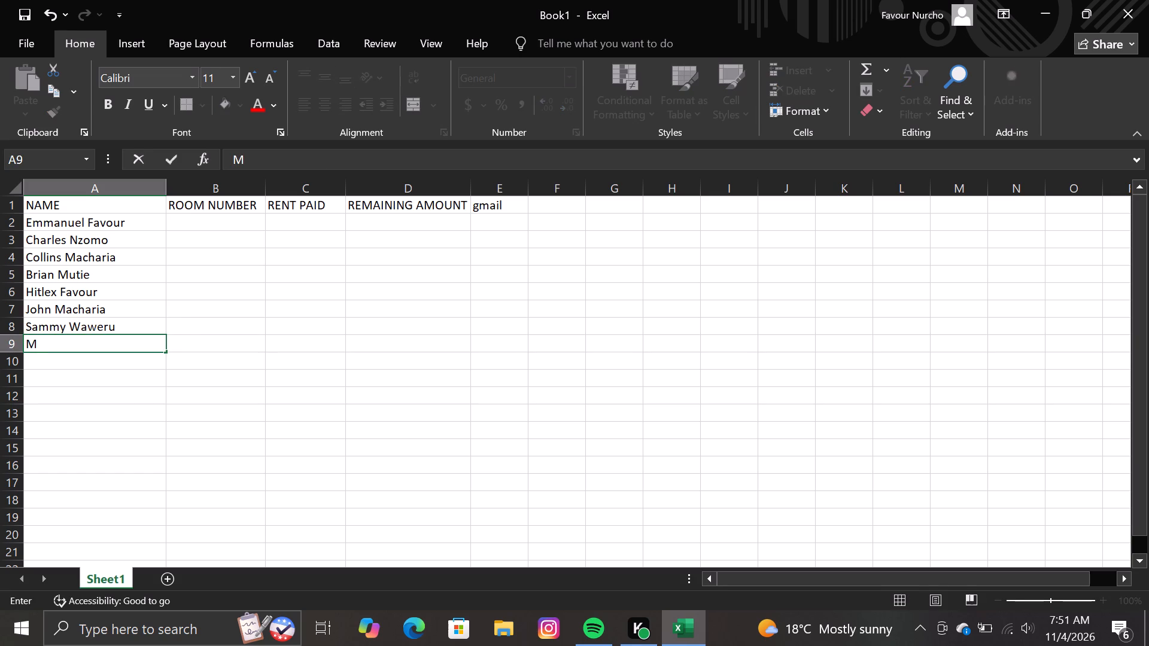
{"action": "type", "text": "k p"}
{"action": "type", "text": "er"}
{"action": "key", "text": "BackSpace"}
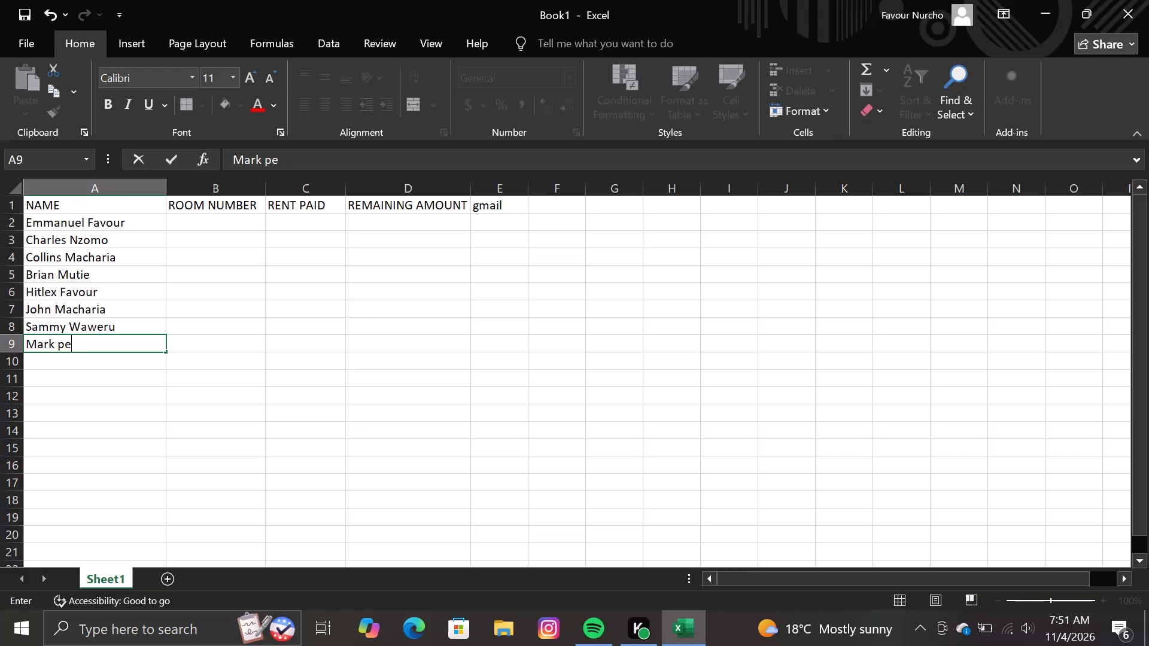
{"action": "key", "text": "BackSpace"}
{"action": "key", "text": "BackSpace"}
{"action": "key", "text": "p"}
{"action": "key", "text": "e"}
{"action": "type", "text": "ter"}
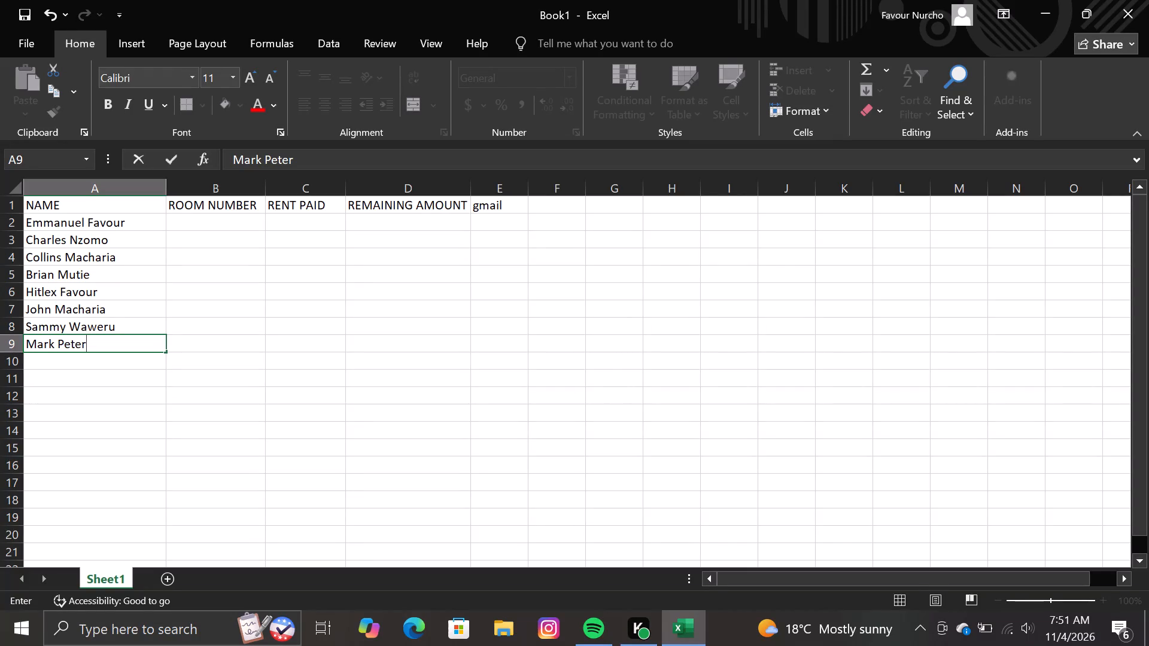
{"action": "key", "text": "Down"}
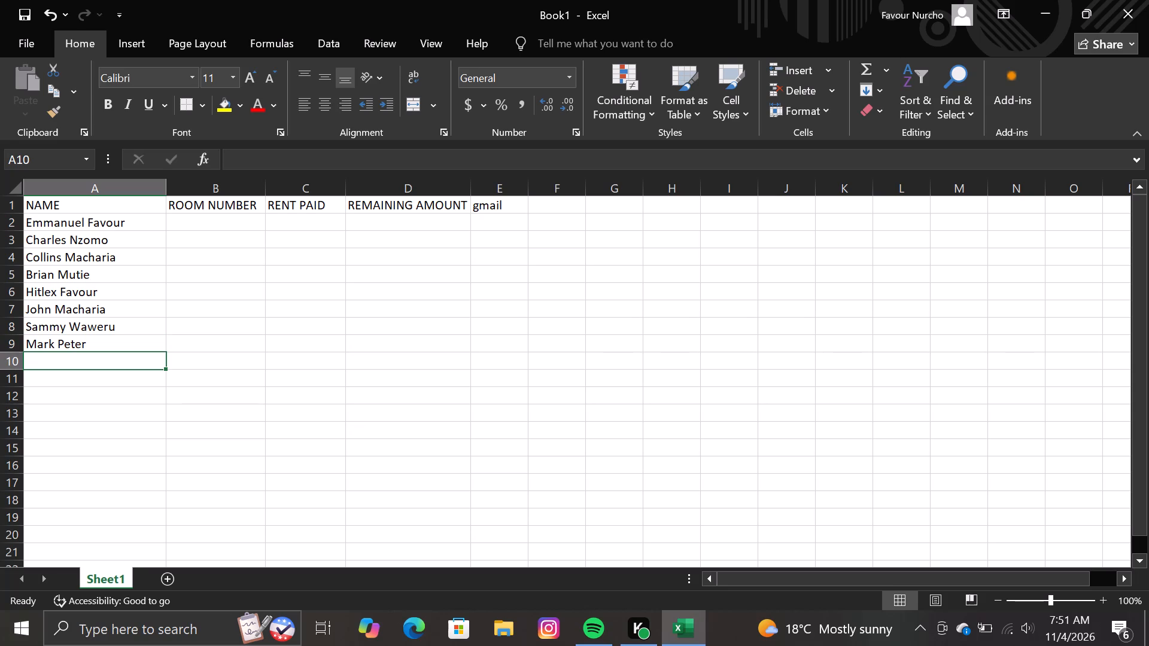
Enter the ninth tenant's full name, with first name Peterson, in cell A10 of the NAME column.
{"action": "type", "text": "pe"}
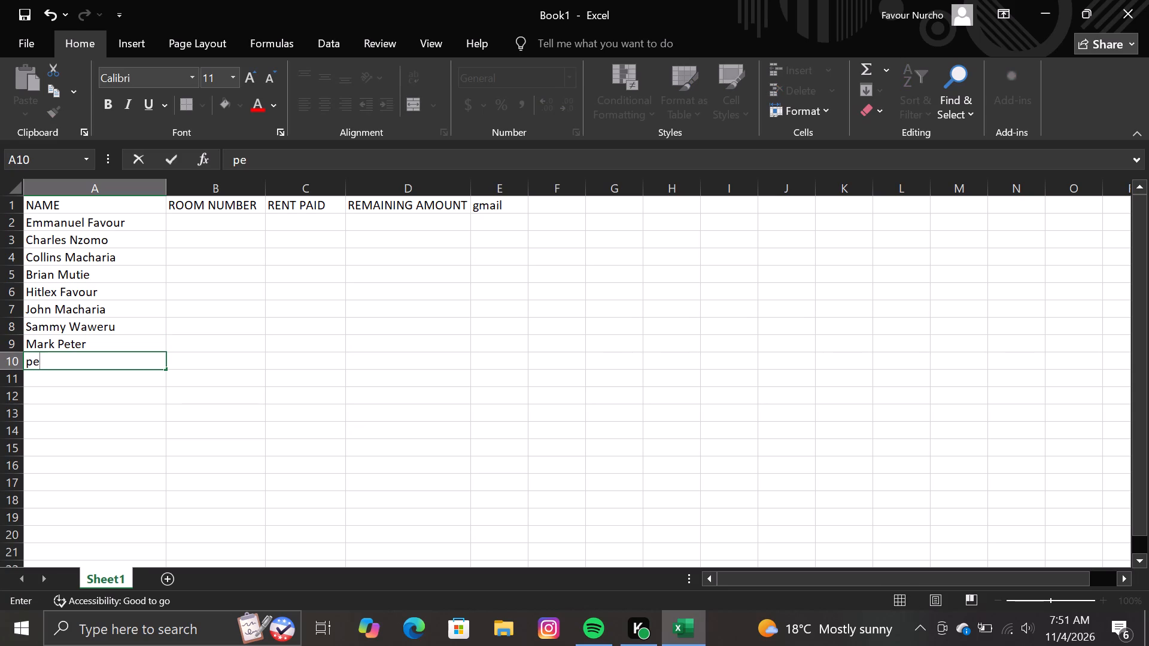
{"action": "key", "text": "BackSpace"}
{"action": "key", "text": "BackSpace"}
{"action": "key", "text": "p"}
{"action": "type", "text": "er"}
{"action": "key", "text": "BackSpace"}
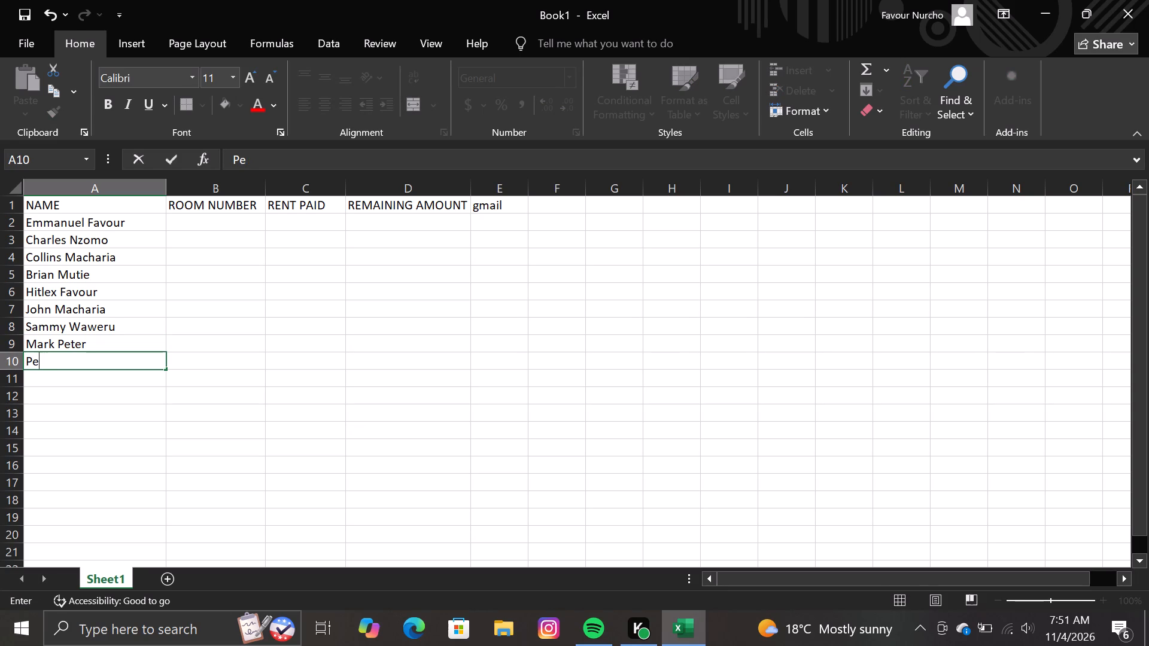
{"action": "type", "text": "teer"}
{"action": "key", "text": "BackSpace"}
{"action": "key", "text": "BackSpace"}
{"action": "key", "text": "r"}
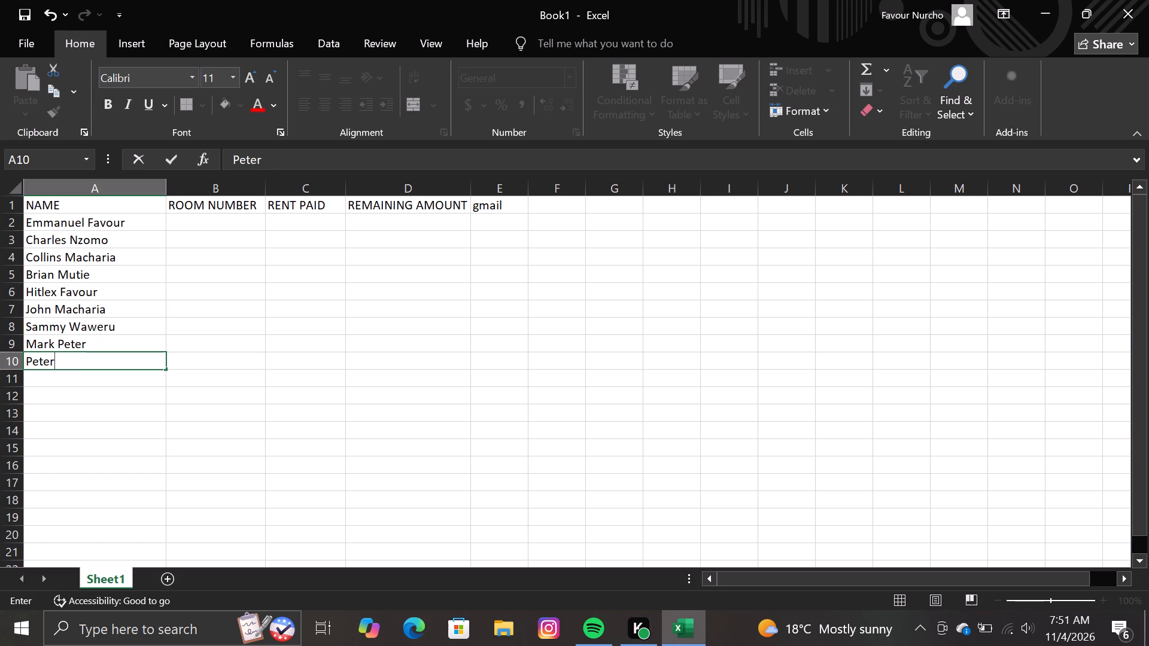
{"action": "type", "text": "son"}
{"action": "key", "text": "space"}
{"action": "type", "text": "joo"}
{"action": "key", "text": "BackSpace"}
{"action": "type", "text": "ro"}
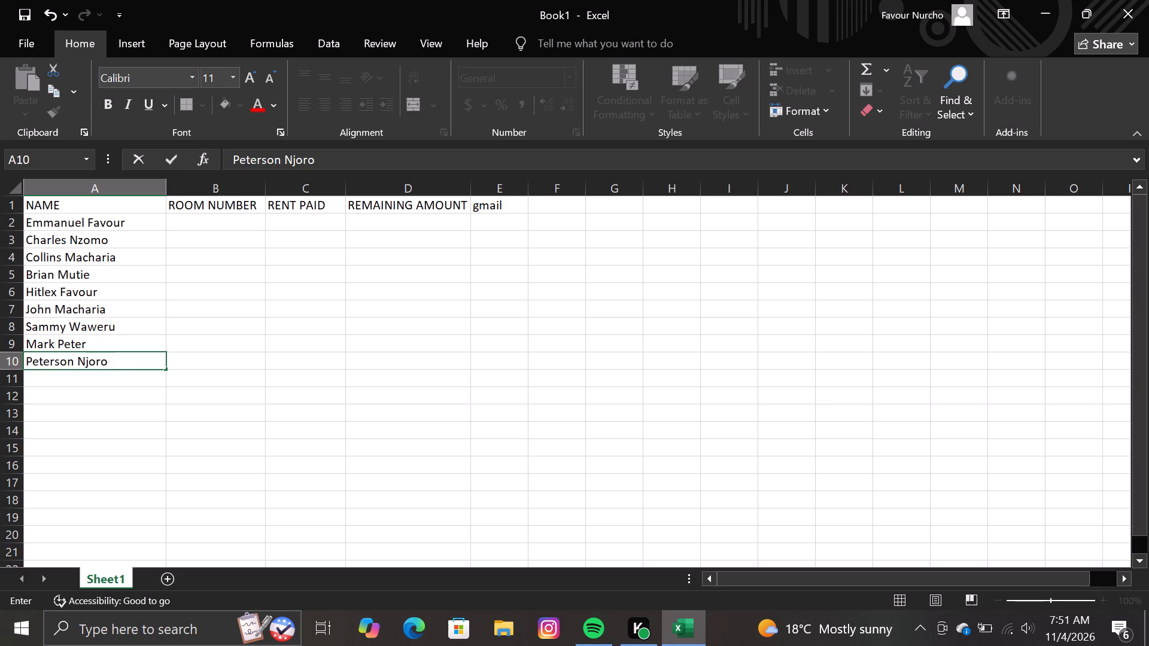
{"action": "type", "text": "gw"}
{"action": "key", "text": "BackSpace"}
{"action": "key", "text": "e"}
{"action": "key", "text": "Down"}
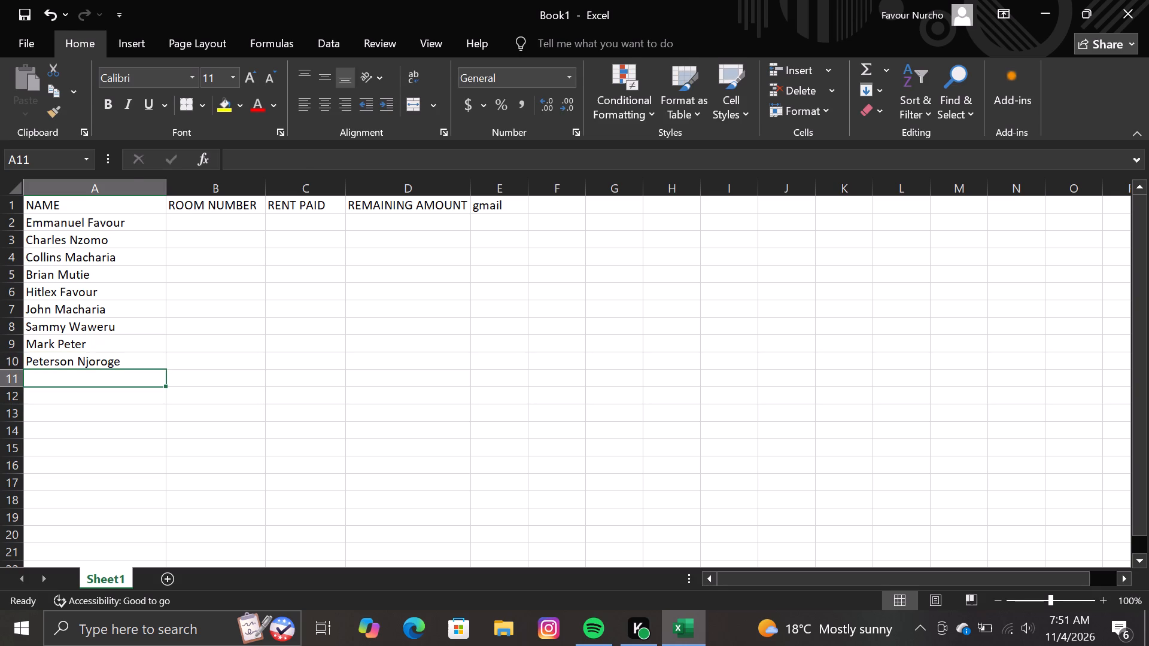
Enter the tenth tenant's full name, with first name Peter, in cell A11 of the NAME column.
{"action": "left_click", "coordinate": [37, 377]}
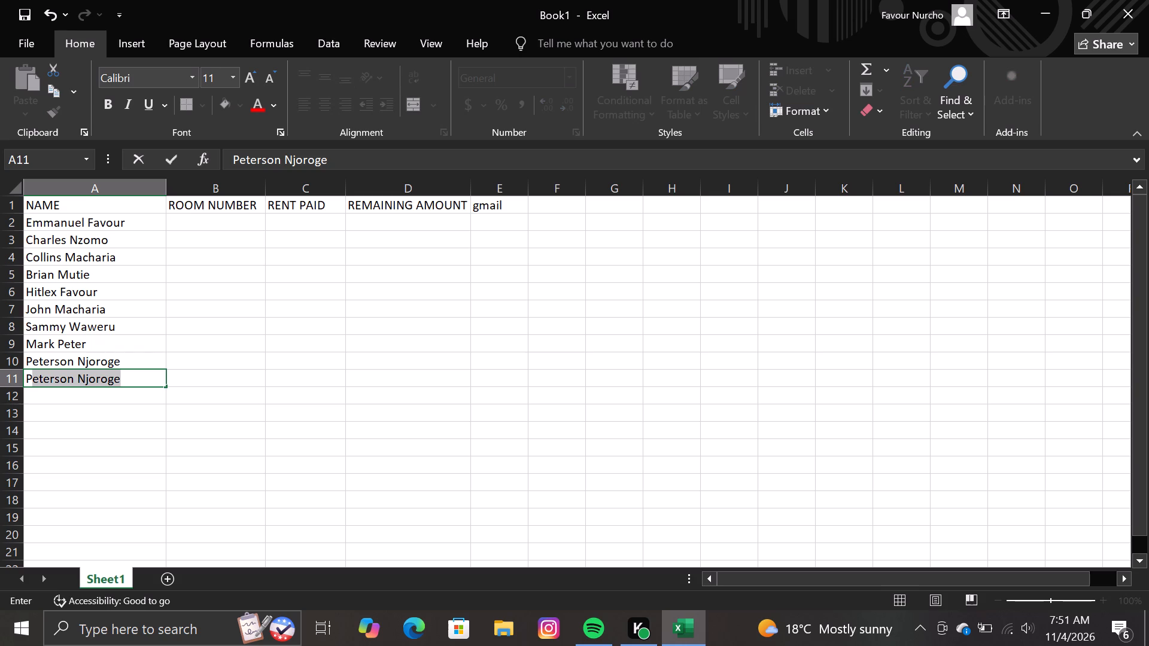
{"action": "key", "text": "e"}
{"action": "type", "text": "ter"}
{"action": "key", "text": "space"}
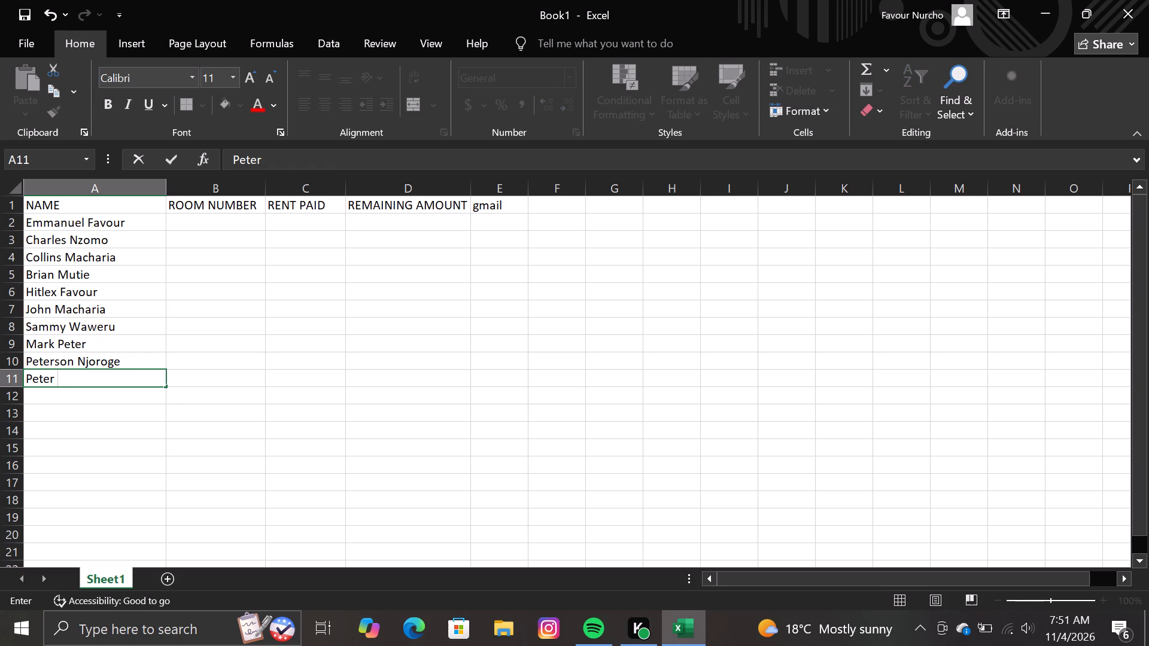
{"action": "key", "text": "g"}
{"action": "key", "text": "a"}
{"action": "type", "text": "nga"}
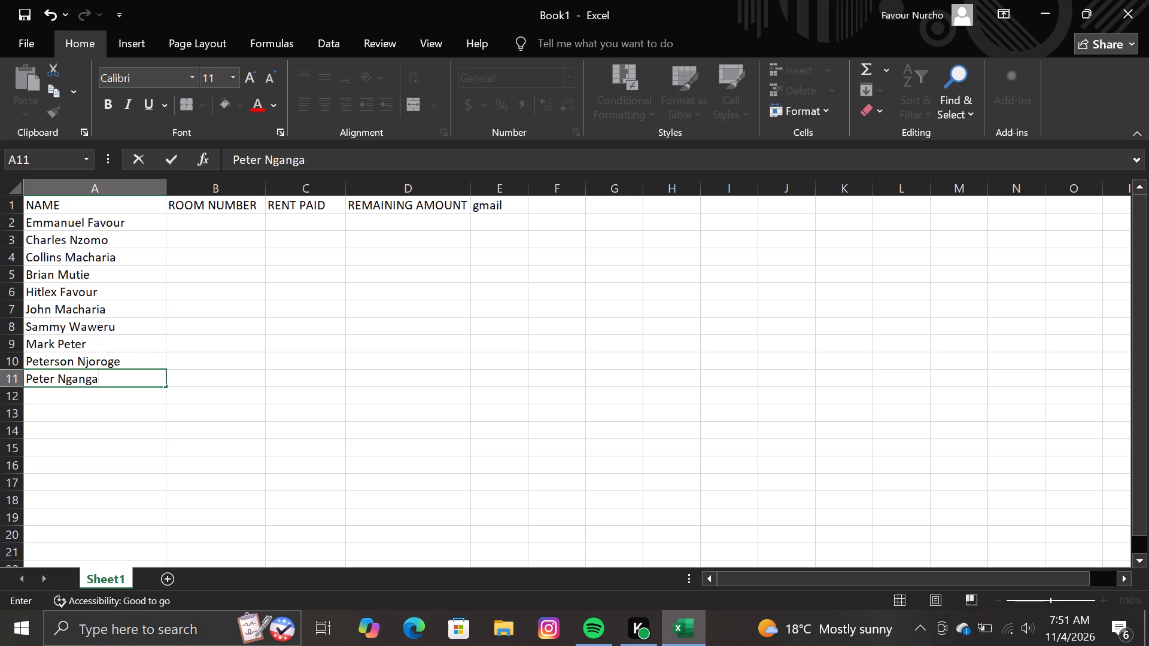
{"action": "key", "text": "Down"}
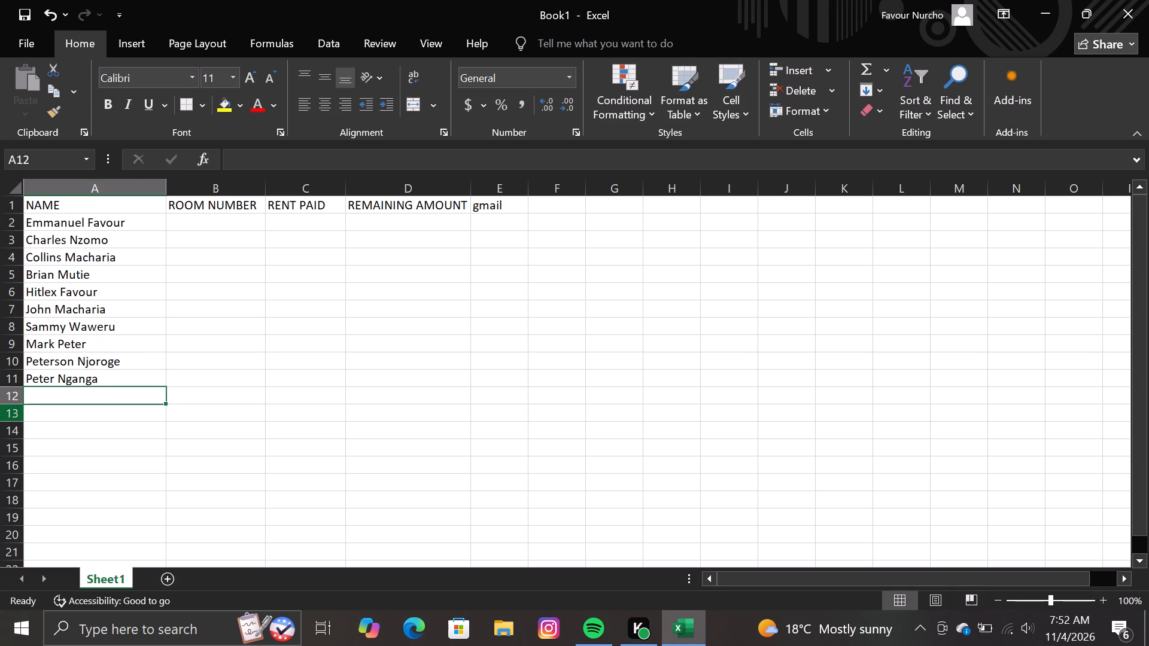
Enter the eleventh tenant's full name, with first name Jeff, in cell A12 of the NAME column.
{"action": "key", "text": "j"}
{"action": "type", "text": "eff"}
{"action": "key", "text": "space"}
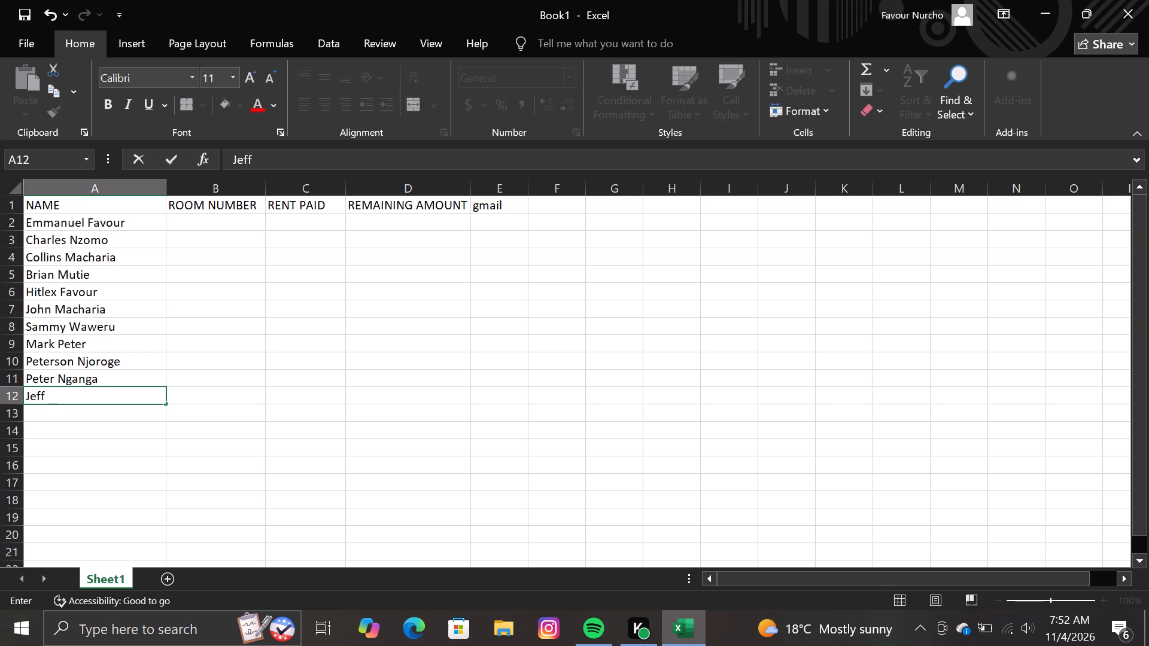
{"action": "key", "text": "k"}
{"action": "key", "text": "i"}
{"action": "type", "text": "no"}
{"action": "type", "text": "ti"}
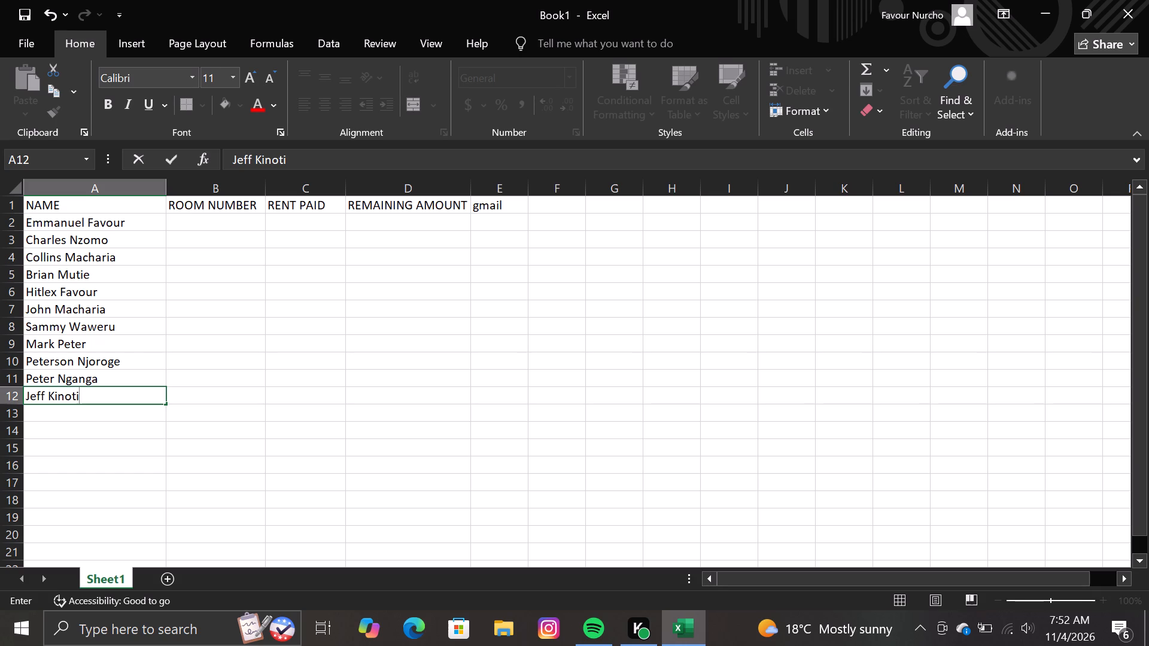
{"action": "left_click", "coordinate": [48, 413]}
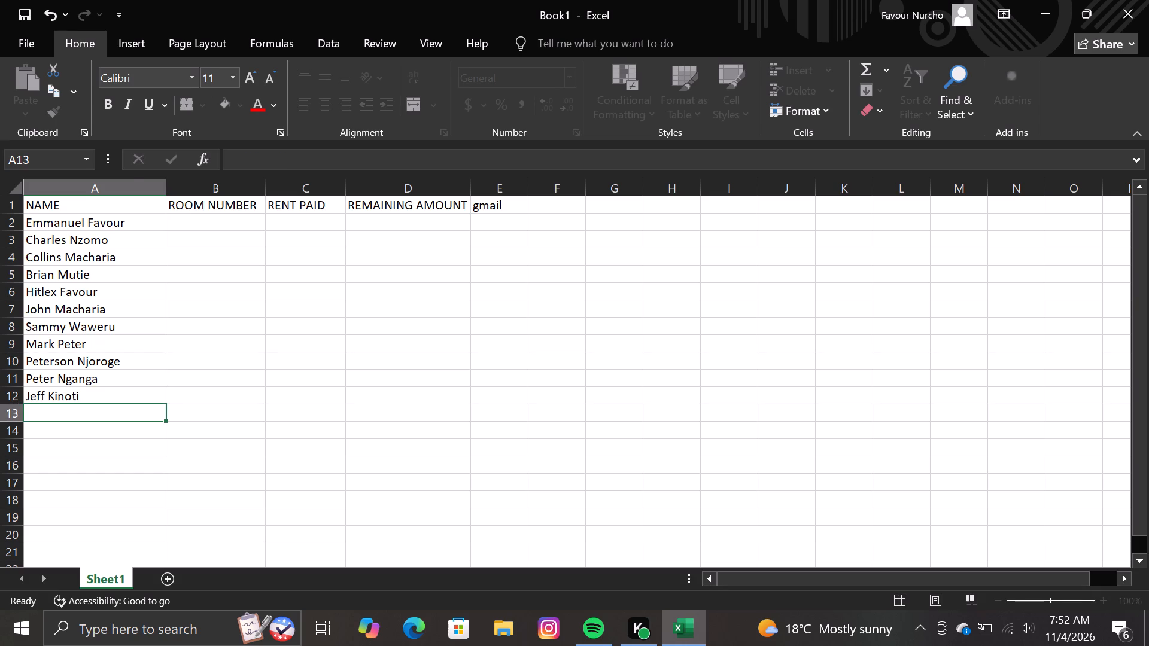
Enter the twelfth tenant's full name, with first name Blessed and a capitalised surname, in cell A13.
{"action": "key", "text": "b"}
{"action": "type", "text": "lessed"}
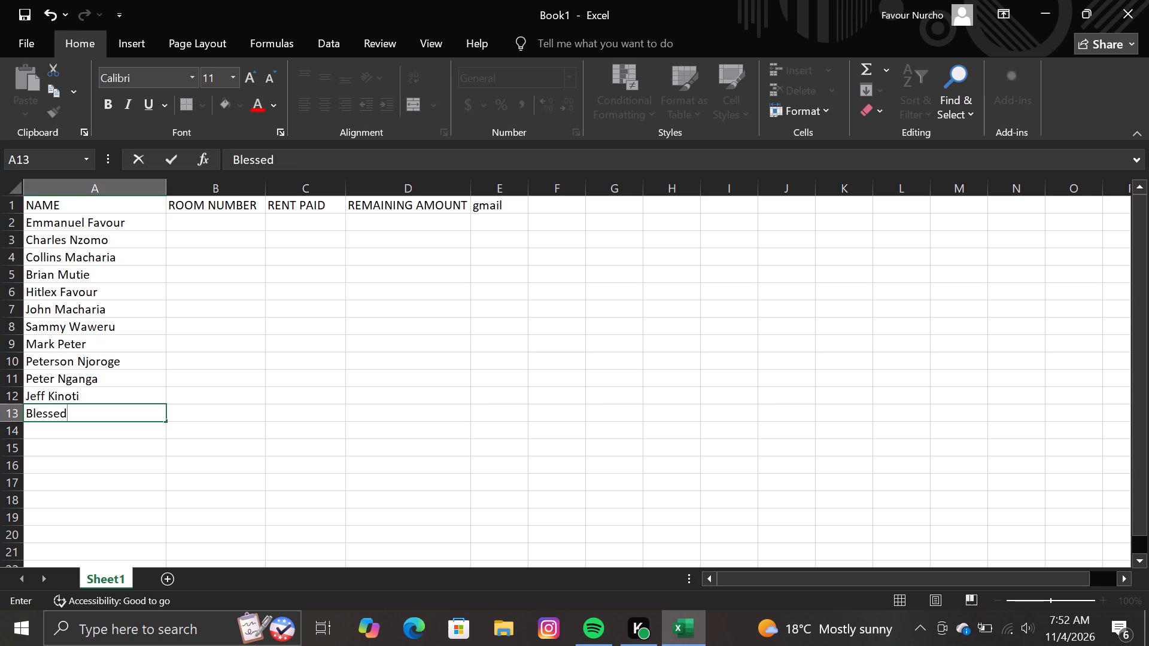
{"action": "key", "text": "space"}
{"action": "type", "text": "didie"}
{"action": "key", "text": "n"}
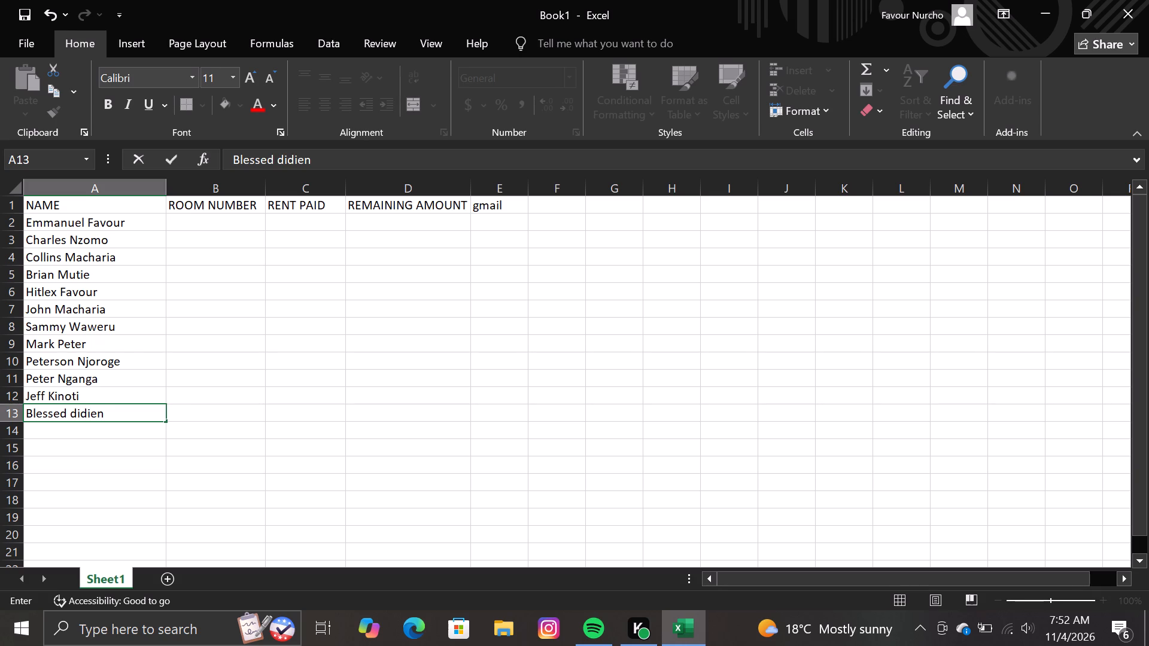
{"action": "left_click", "coordinate": [75, 413]}
{"action": "key", "text": "BackSpace"}
{"action": "key", "text": "Down"}
{"action": "key", "text": "Down"}
{"action": "key", "text": "Down"}
{"action": "left_click", "coordinate": [65, 434]}
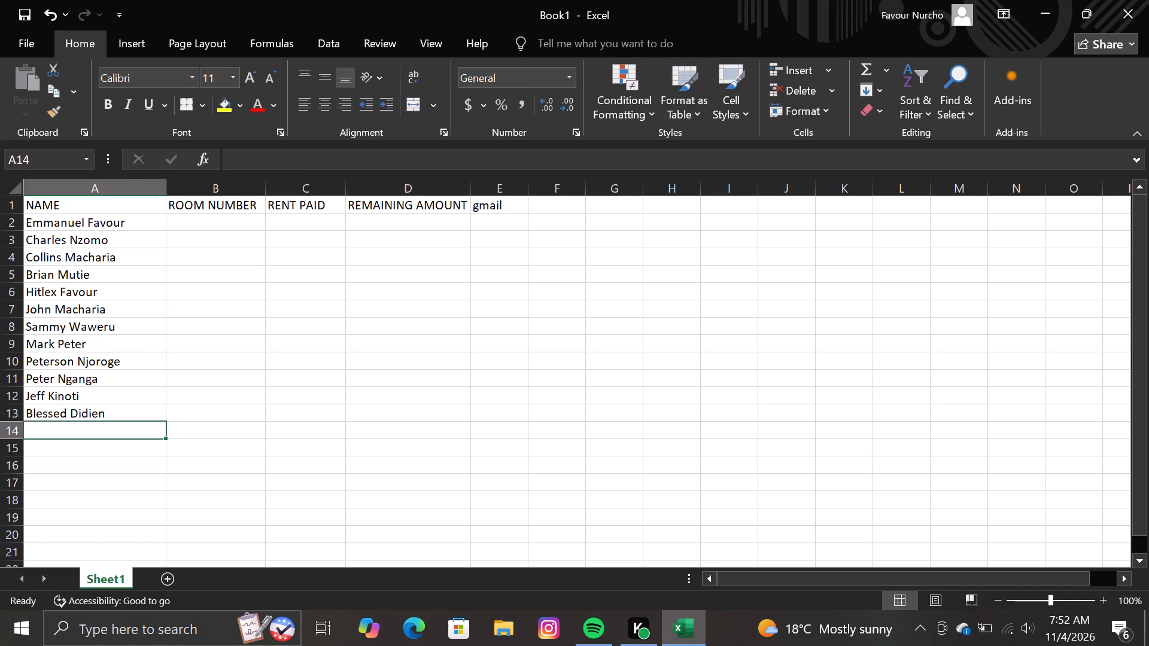
Enter the thirteenth tenant's full name, with first name Jared, in cell A14 of the NAME column.
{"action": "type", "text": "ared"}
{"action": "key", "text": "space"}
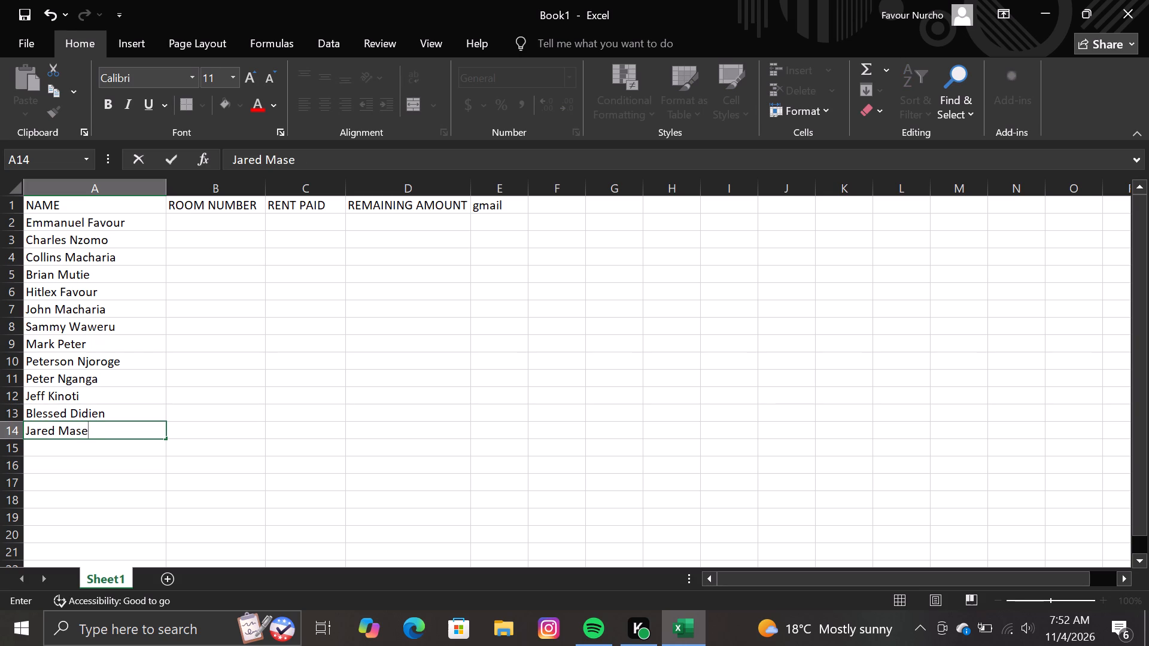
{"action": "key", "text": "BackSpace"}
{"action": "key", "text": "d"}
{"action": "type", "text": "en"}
{"action": "left_click", "coordinate": [74, 450]}
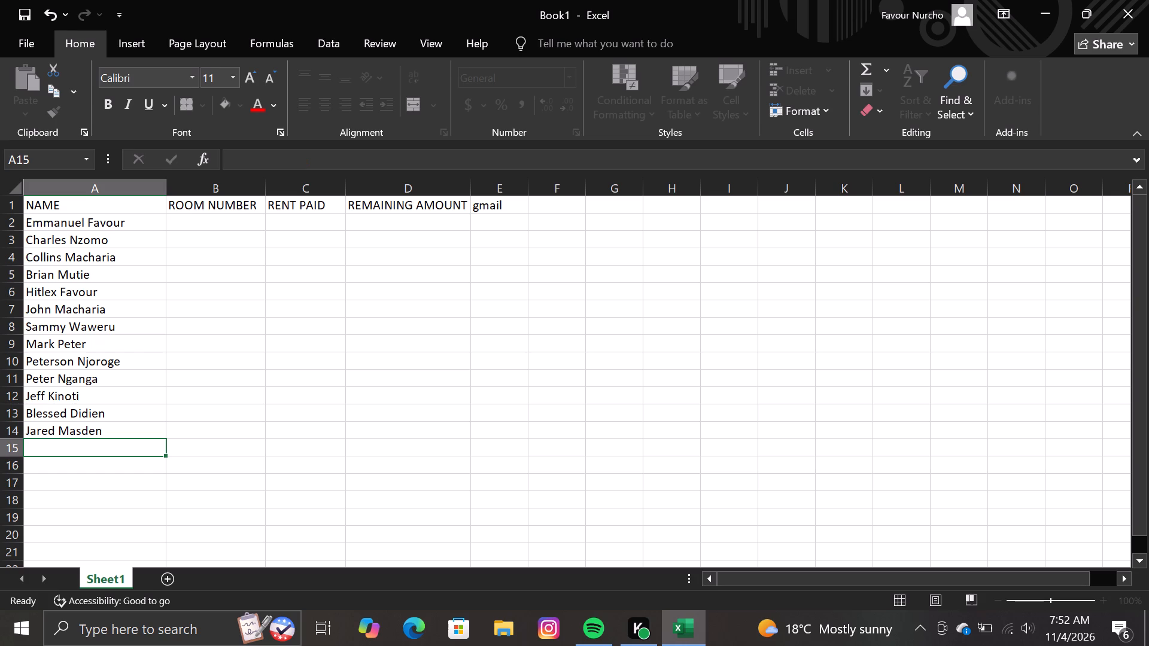
Enter the fourteenth tenant's full name, with first name Emmanuel and a surname different from the A2 tenant's, in cell A15.
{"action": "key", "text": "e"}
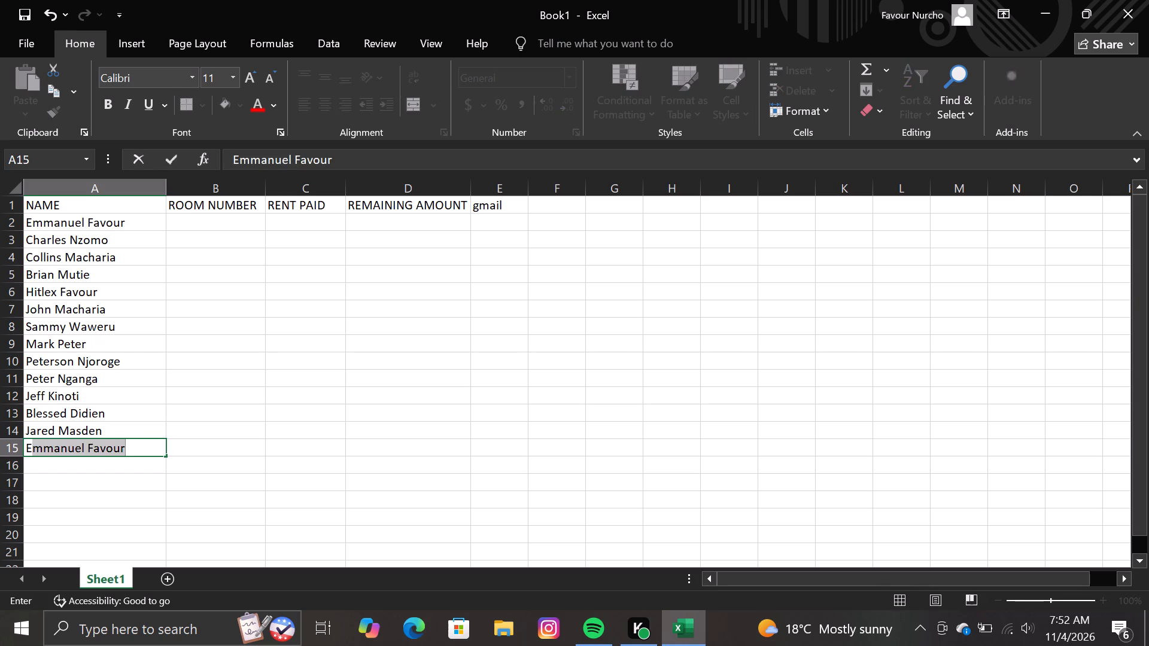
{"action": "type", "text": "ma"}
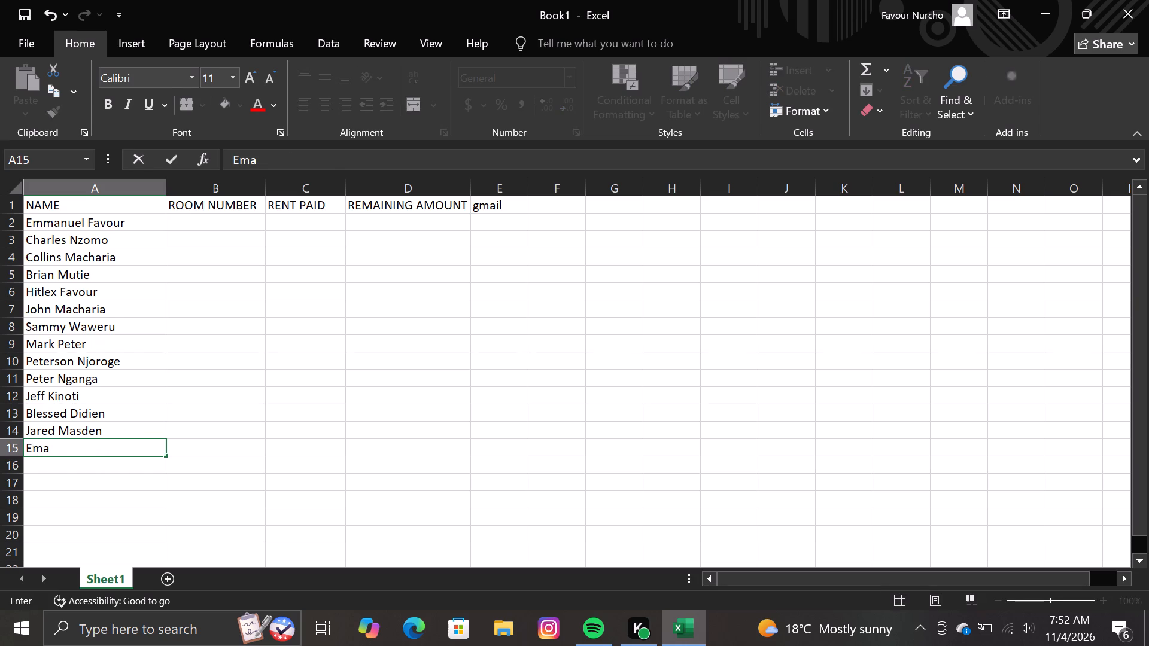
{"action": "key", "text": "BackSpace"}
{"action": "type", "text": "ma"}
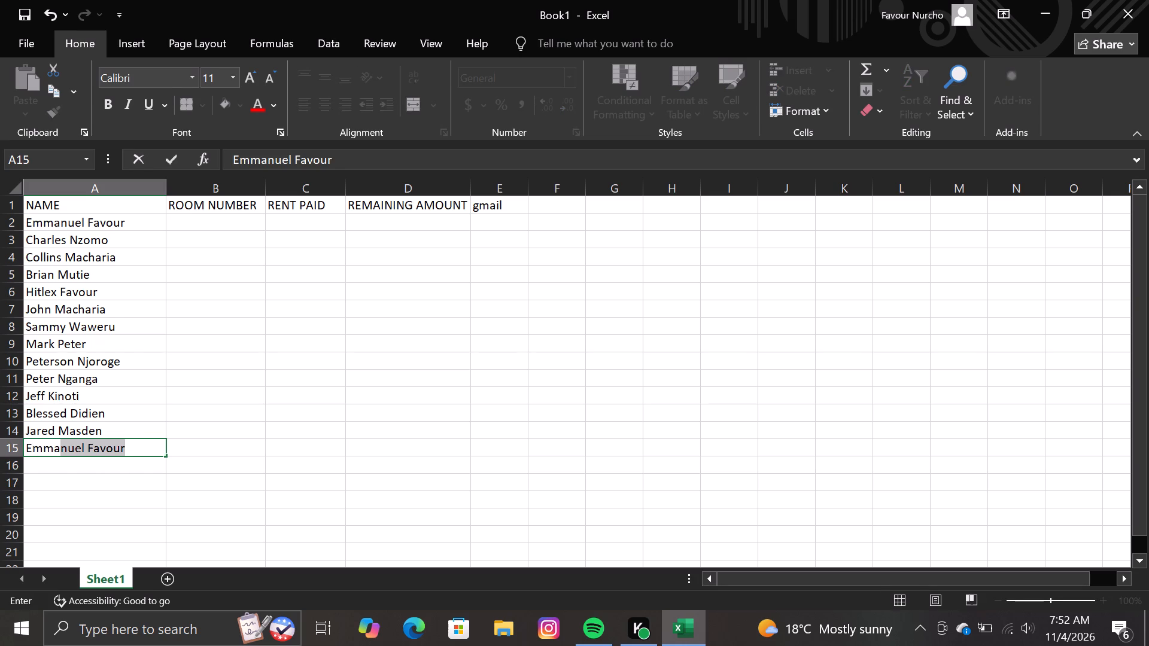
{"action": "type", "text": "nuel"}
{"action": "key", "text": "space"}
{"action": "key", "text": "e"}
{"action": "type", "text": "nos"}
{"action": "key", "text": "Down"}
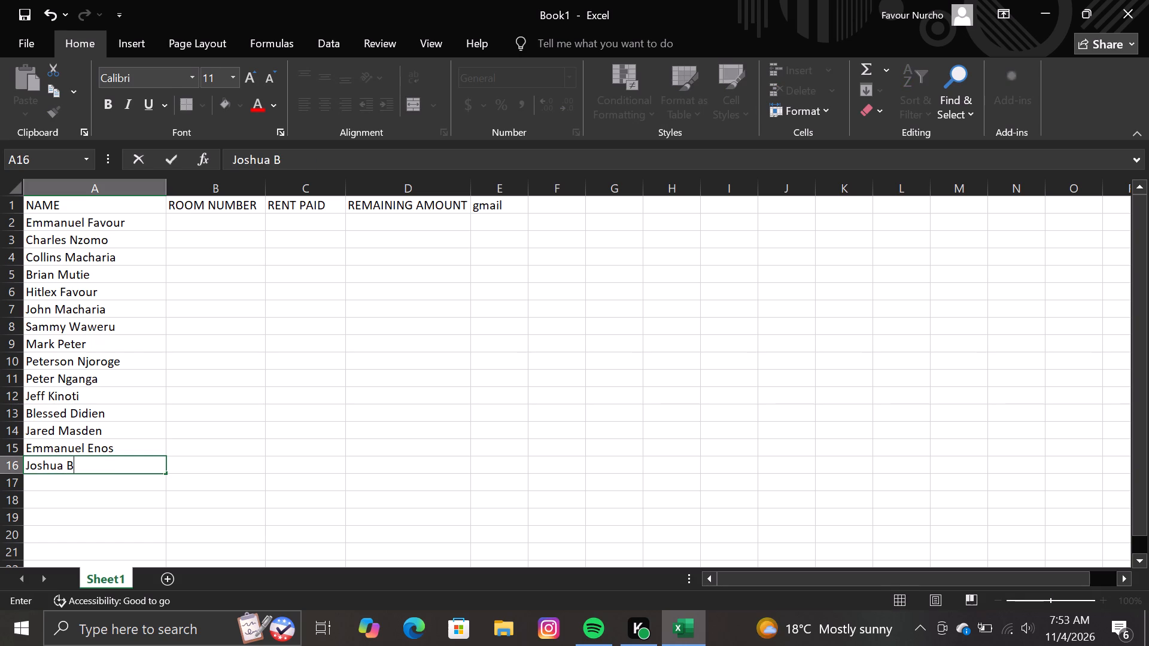
Enter the fifteenth tenant's full name, with first name Joshua, in cell A16 of the NAME column.
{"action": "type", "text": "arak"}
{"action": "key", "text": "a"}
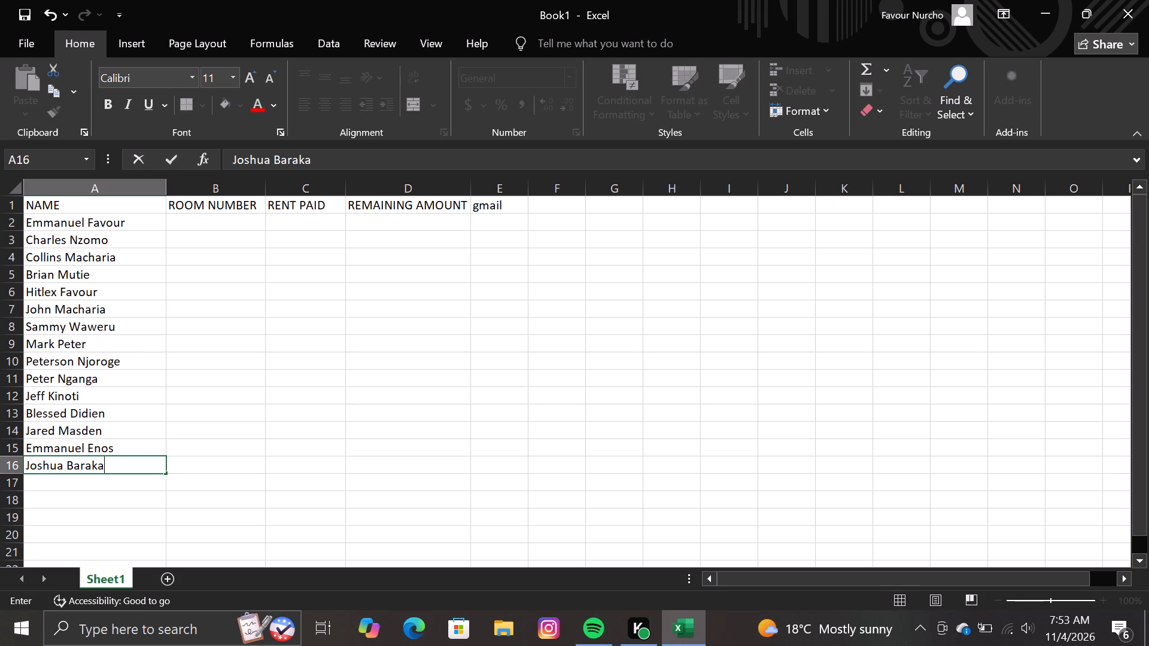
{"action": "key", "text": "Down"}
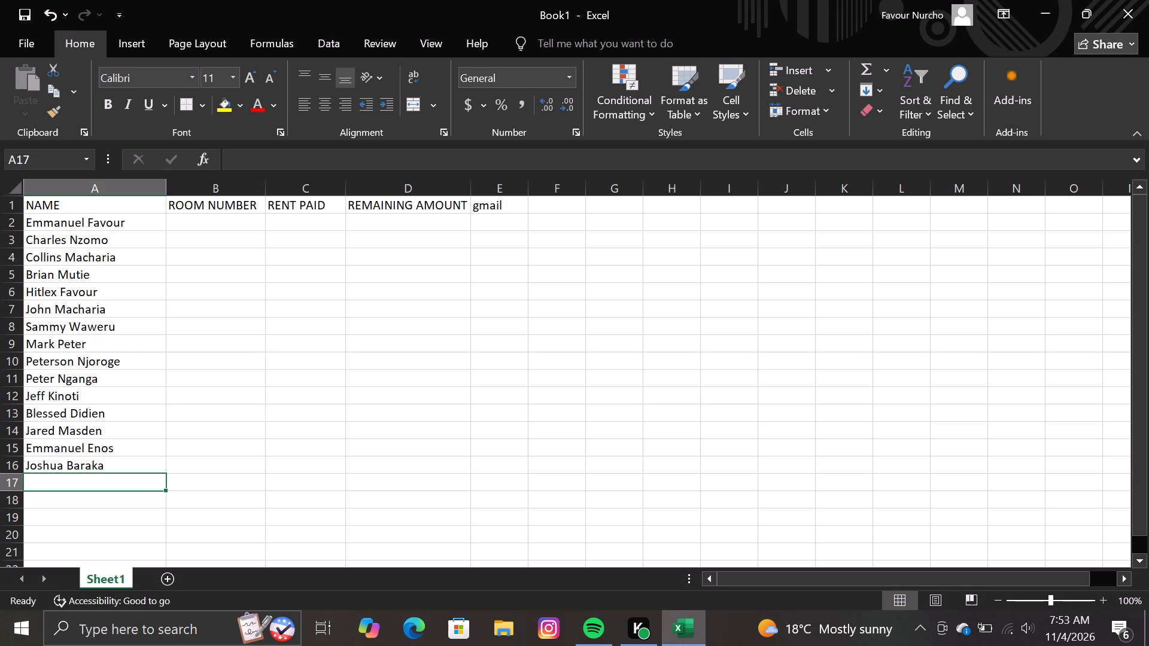
Enter the sixteenth tenant's full name, with first name Hillary, in cell A17 of the NAME column.
{"action": "left_click", "coordinate": [39, 480]}
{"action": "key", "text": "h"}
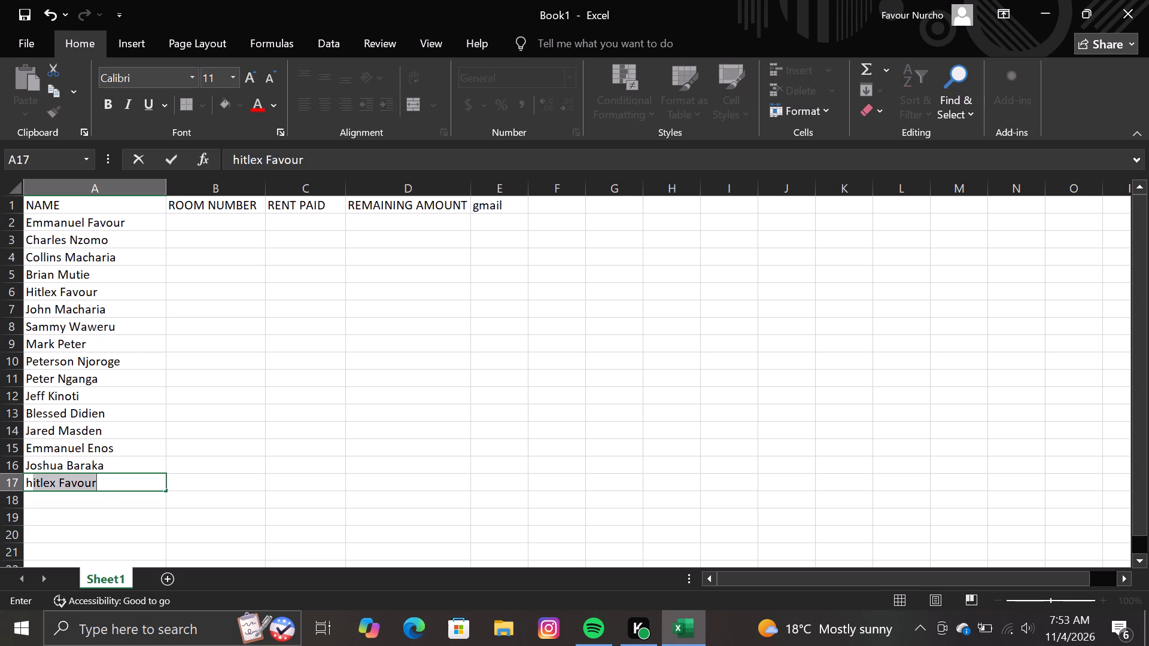
{"action": "key", "text": "BackSpace"}
{"action": "key", "text": "BackSpace"}
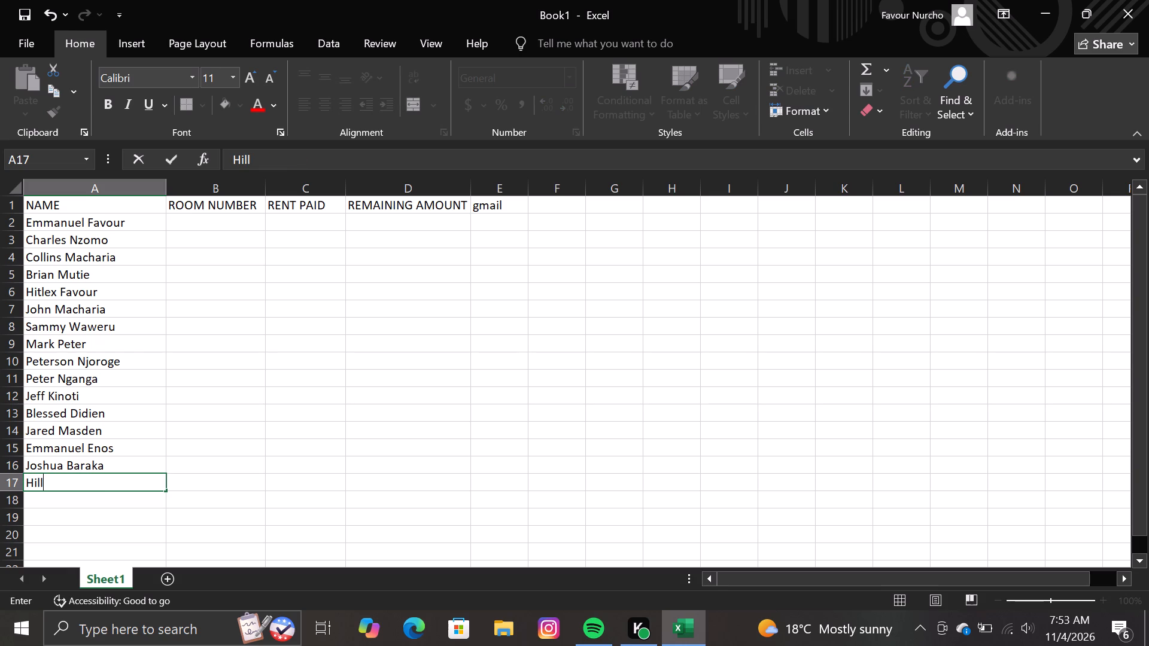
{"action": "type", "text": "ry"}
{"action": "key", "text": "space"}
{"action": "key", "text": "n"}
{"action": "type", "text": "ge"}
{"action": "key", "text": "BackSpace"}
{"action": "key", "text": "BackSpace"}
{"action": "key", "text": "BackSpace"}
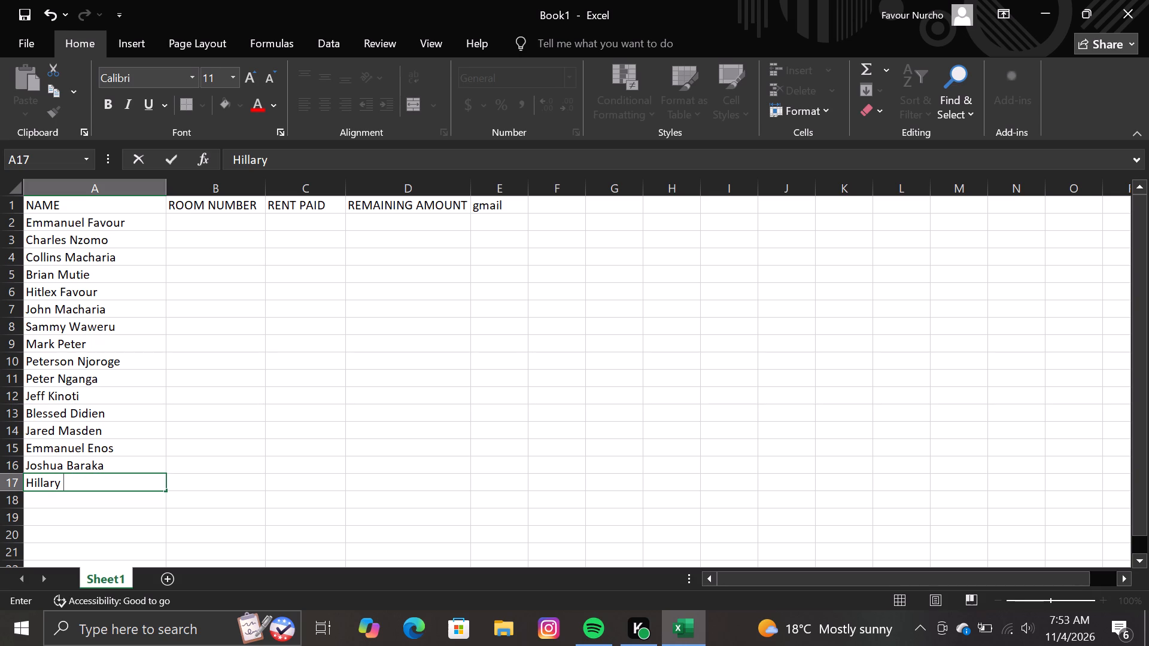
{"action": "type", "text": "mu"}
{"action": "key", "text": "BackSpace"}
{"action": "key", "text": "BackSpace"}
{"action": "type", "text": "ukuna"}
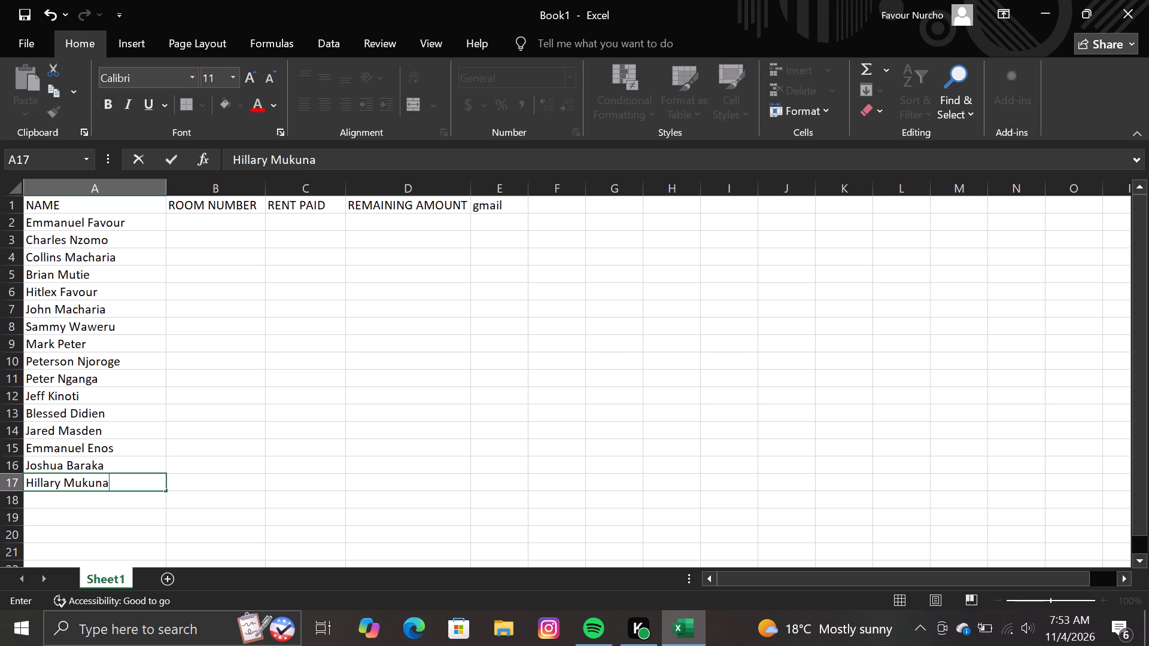
{"action": "left_click", "coordinate": [47, 498]}
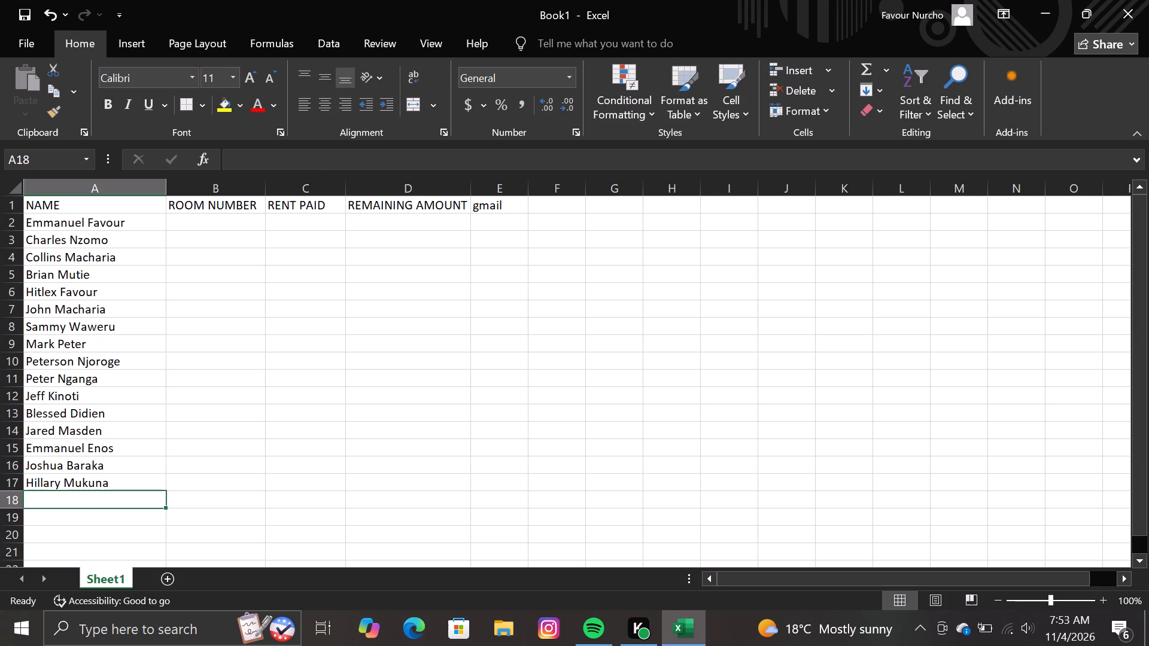
Enter the seventeenth tenant's full name, with first name Macmilan, in cell A18 of the NAME column.
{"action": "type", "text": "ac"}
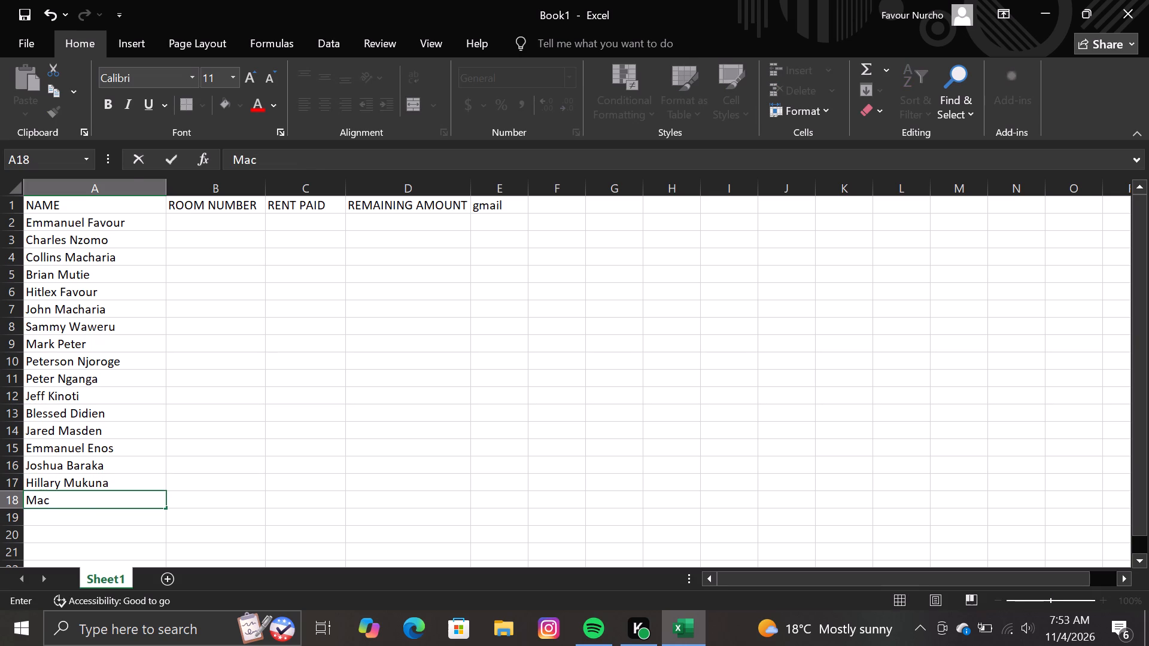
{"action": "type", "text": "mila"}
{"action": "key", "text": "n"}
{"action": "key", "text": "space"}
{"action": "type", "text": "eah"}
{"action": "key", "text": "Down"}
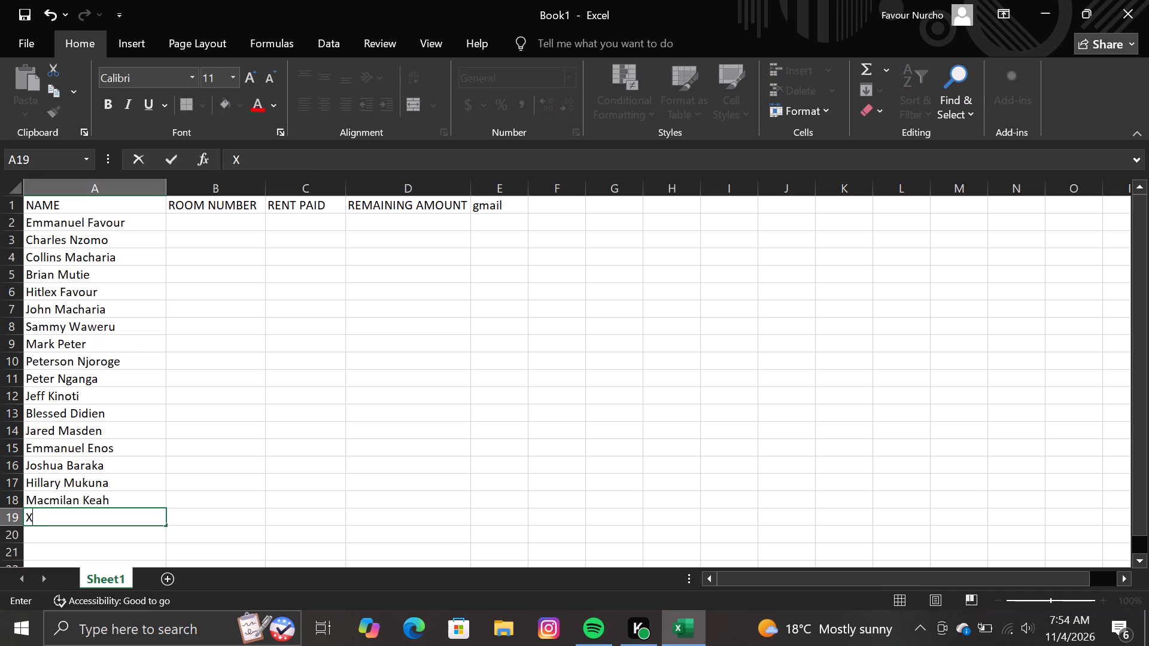
Enter the eighteenth tenant's full name, with first name Xanana, in cell A19 of the NAME column.
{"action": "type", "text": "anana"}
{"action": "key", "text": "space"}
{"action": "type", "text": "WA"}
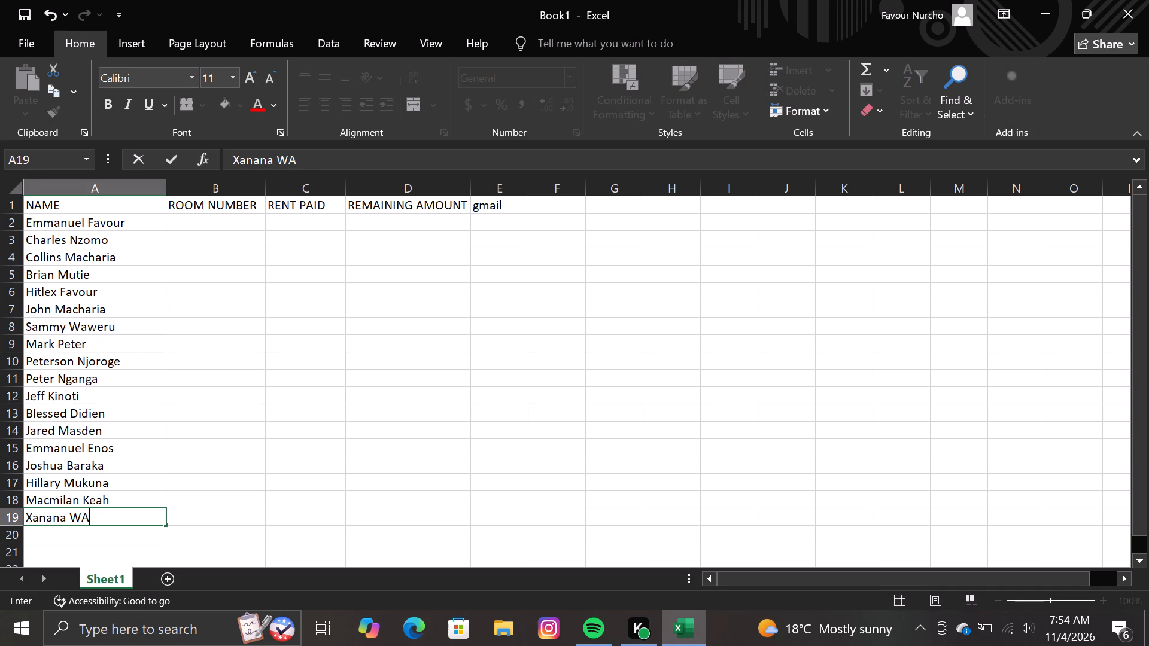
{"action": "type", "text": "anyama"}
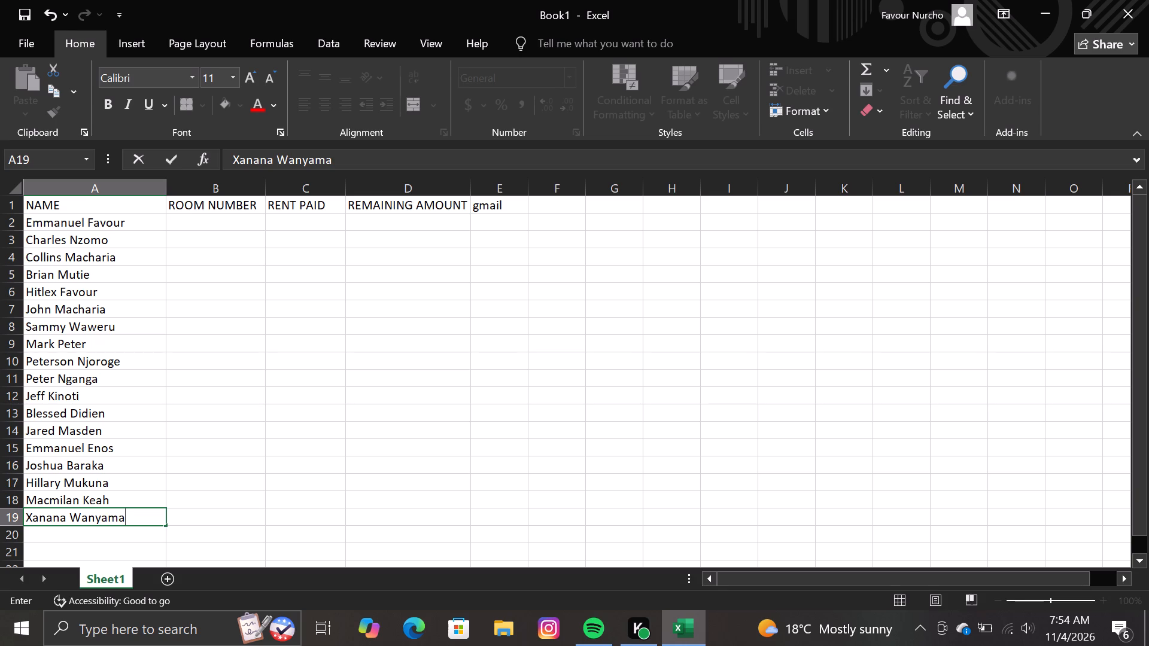
Enter the nineteenth tenant's full name, with first name Eugene, in cell A20 of the NAME column.
{"action": "left_click", "coordinate": [77, 534]}
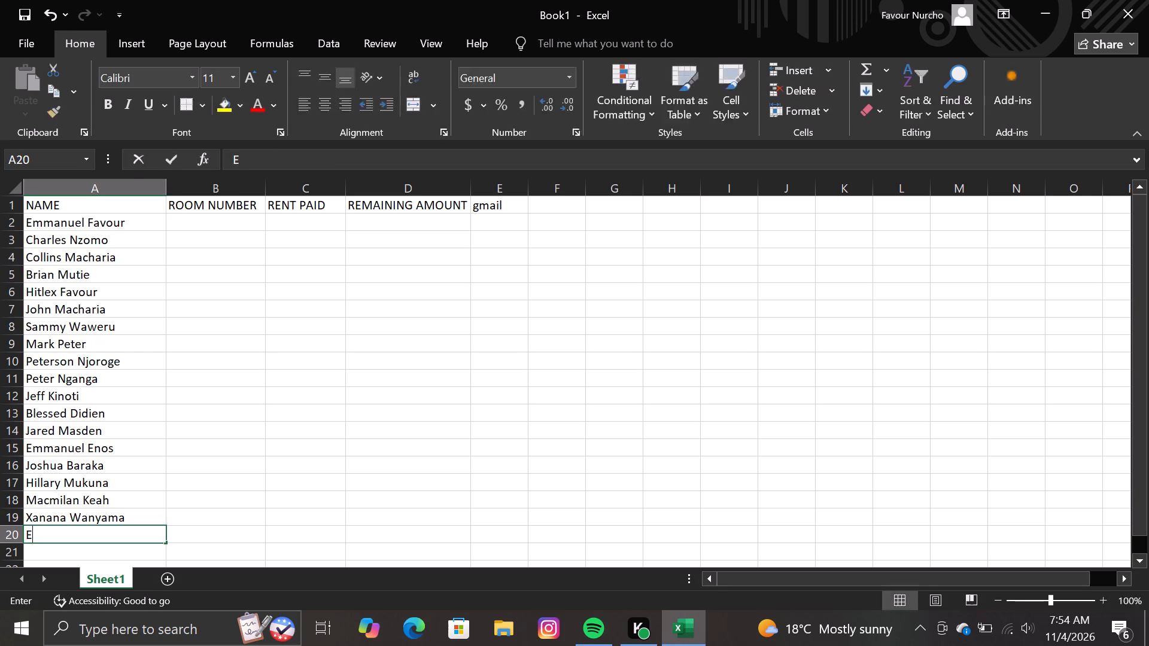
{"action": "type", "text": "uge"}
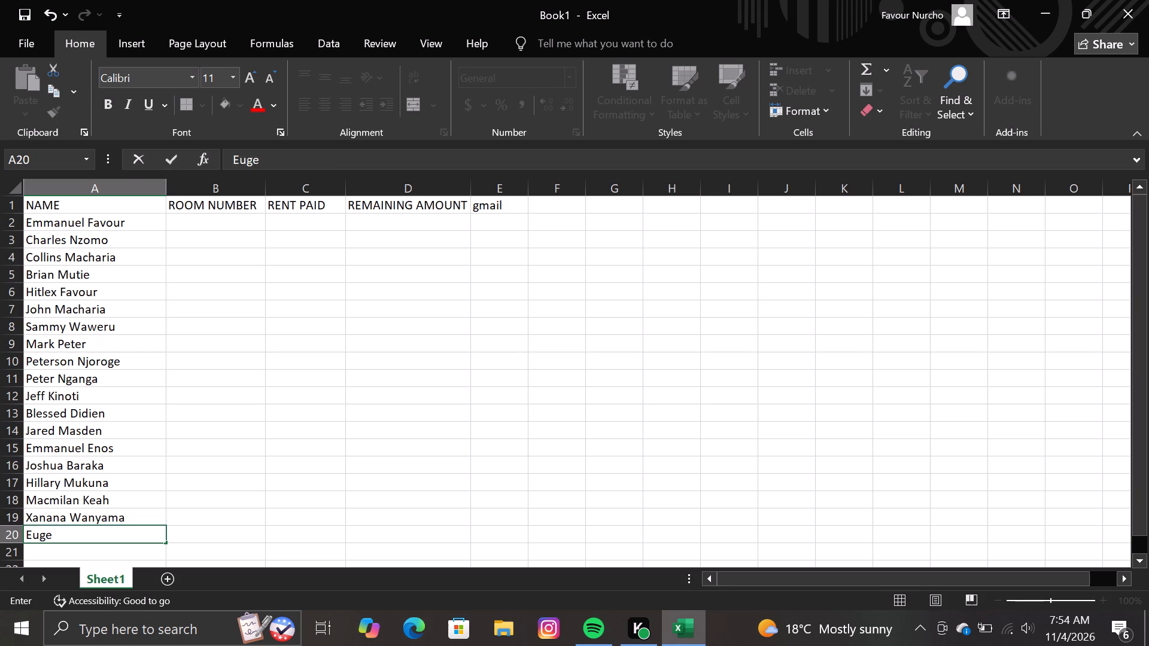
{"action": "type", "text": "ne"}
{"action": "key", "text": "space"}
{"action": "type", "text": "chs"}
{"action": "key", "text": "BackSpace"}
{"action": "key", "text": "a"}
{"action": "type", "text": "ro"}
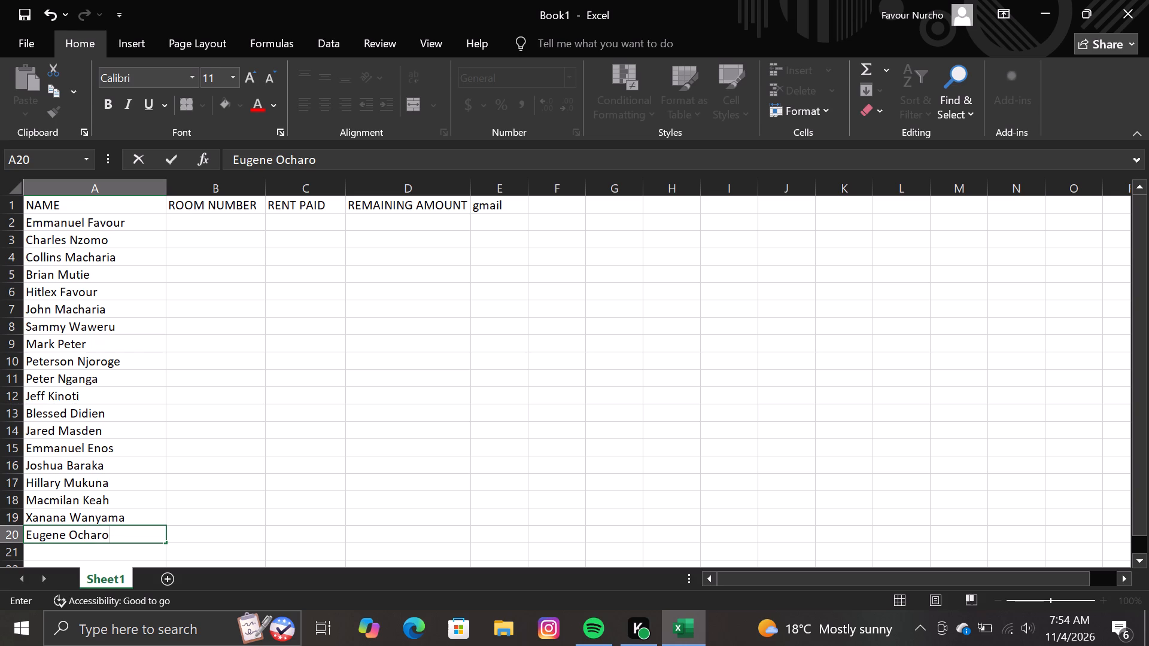
Enter the twentieth tenant's full name, with first name Larry, in cell A21 of the NAME column.
{"action": "left_click", "coordinate": [50, 550]}
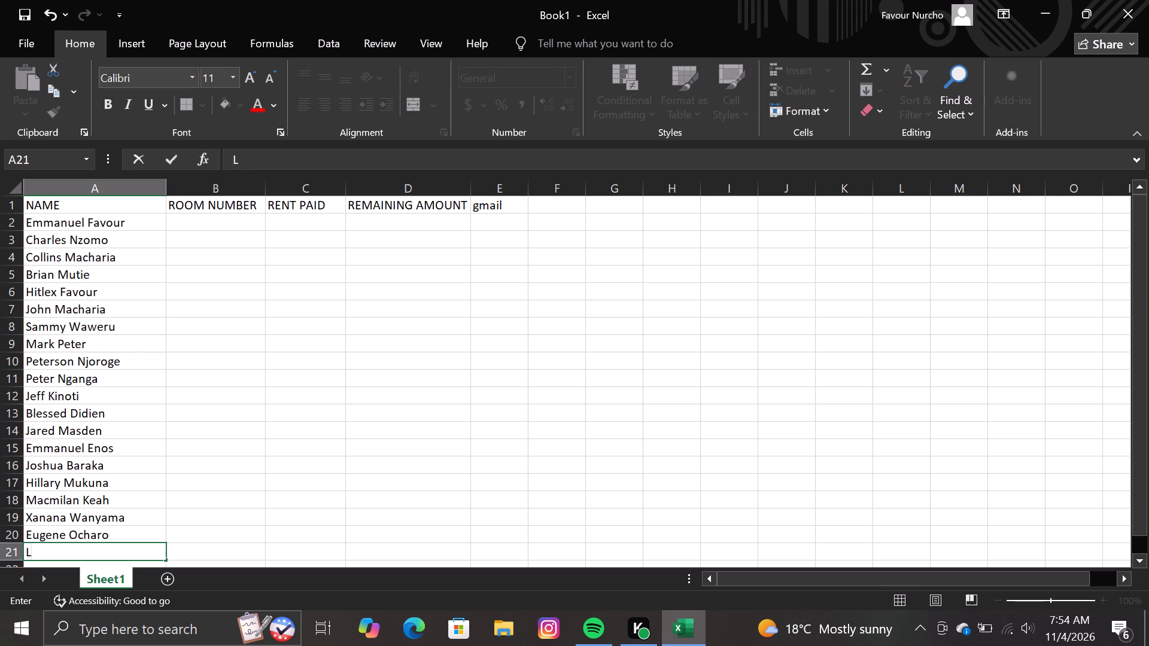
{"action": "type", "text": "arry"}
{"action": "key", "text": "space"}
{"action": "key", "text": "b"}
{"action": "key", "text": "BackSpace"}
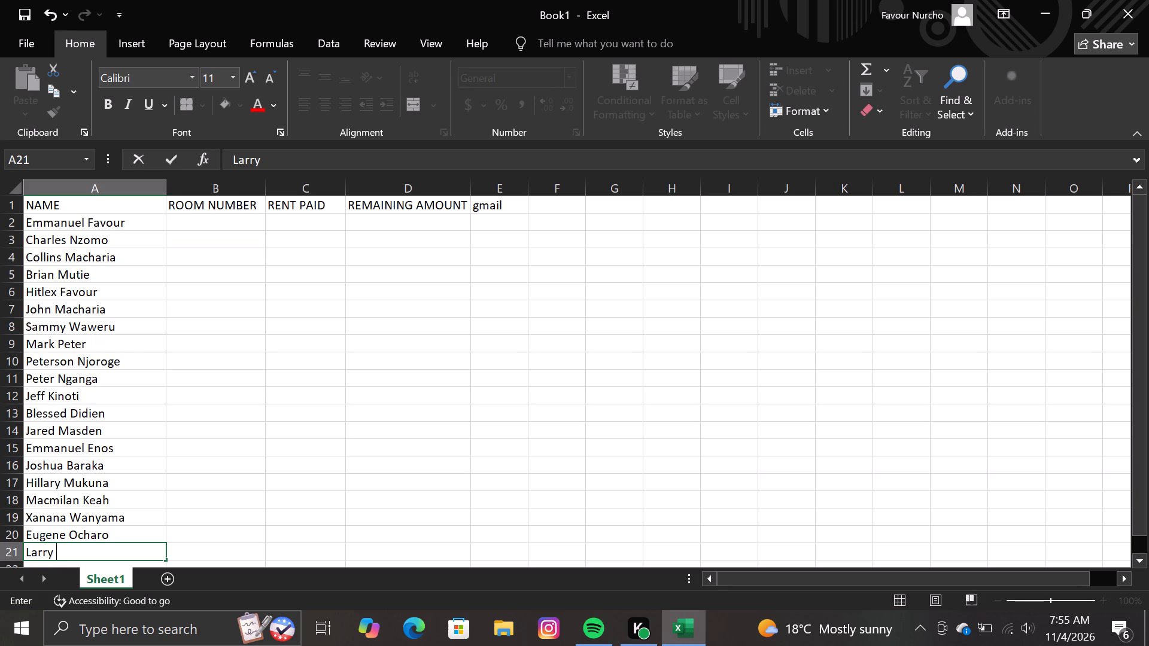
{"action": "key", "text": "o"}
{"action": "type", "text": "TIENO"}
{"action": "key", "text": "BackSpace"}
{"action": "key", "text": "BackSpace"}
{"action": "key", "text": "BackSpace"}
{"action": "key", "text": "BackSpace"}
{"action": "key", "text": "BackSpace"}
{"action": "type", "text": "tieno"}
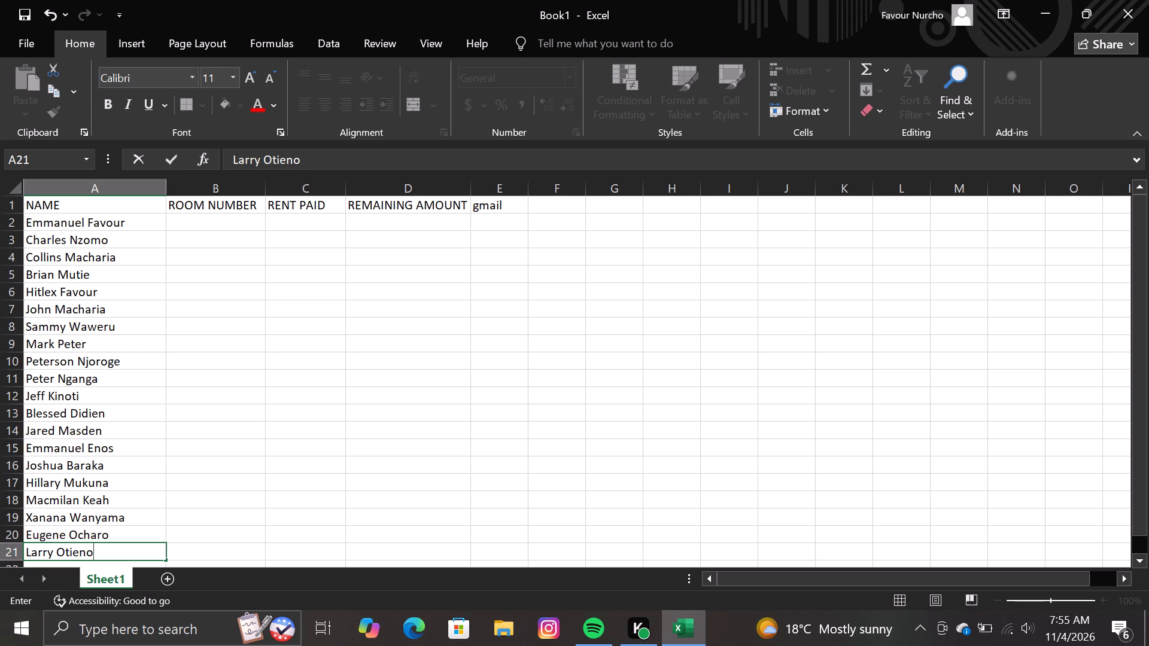
Fill cells B2 to B5 of the ROOM NUMBER column with R4, R7, R9 and R1.
{"action": "left_click", "coordinate": [220, 218]}
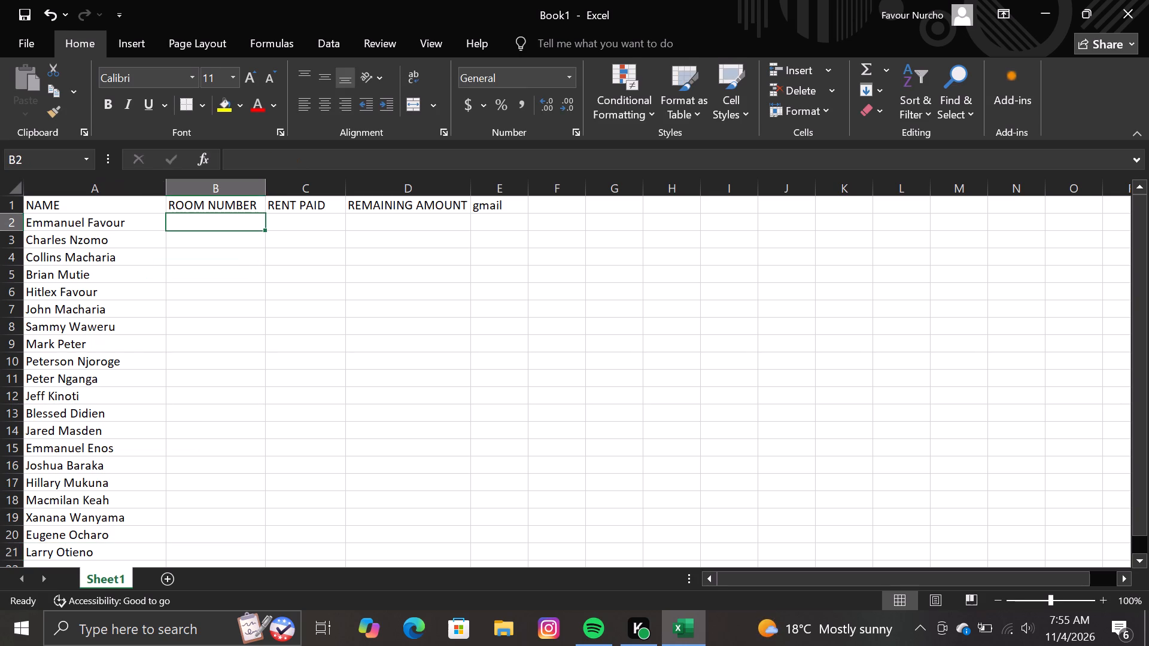
{"action": "left_click", "coordinate": [220, 218]}
{"action": "double_click", "coordinate": [220, 218]}
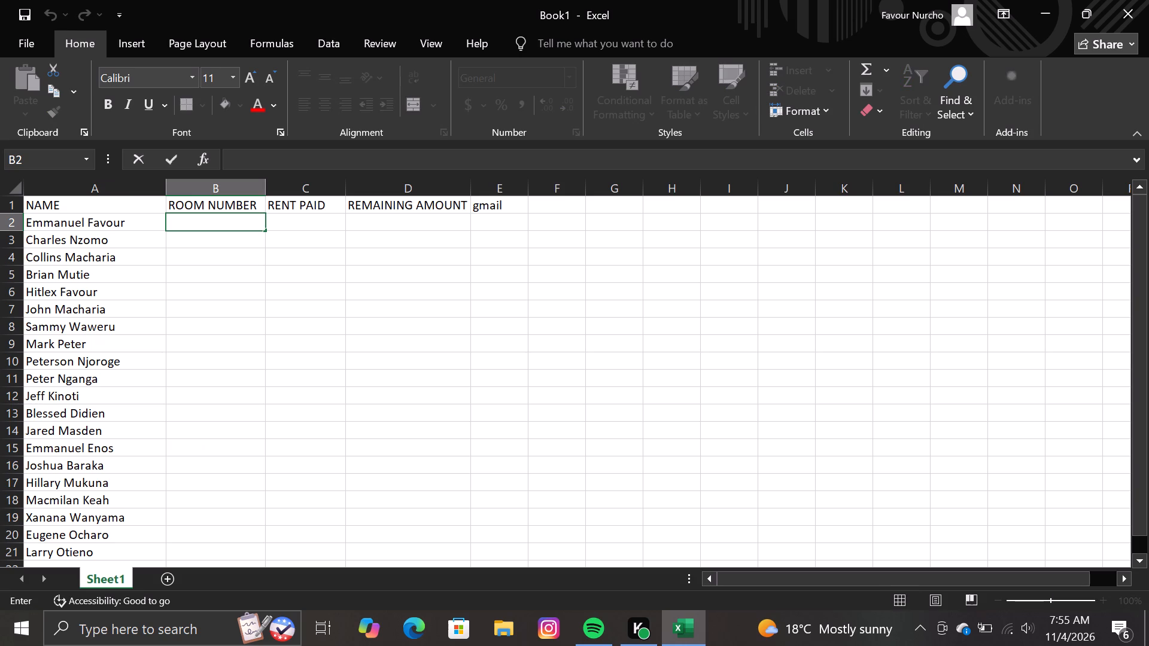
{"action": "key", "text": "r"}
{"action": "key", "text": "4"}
{"action": "key", "text": "Down"}
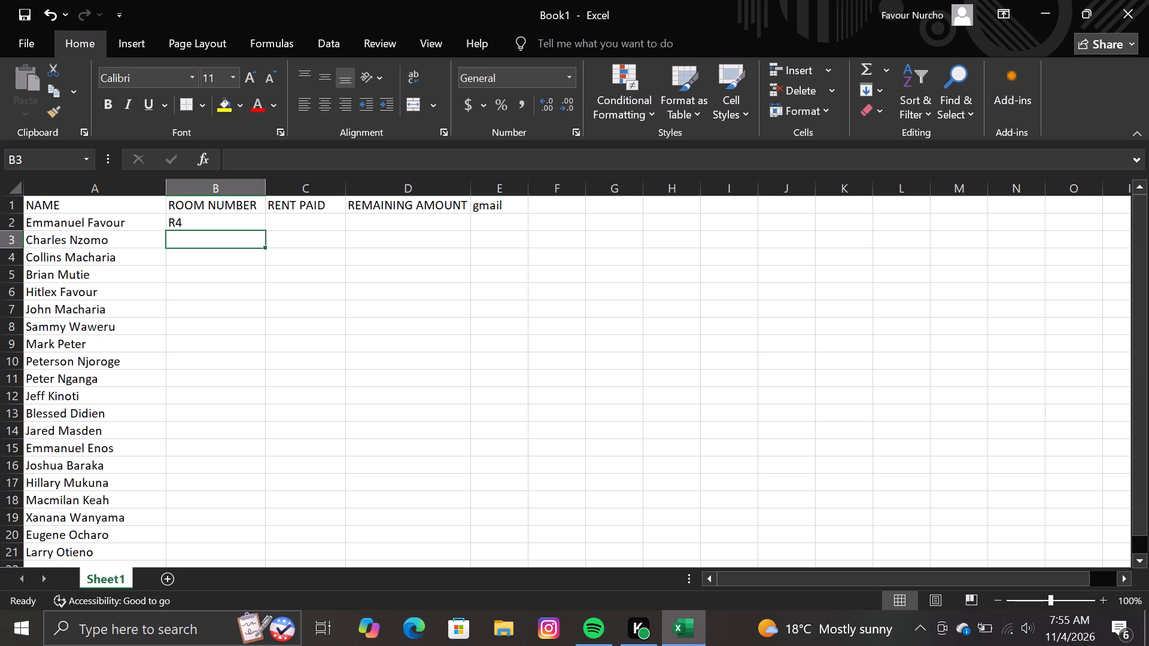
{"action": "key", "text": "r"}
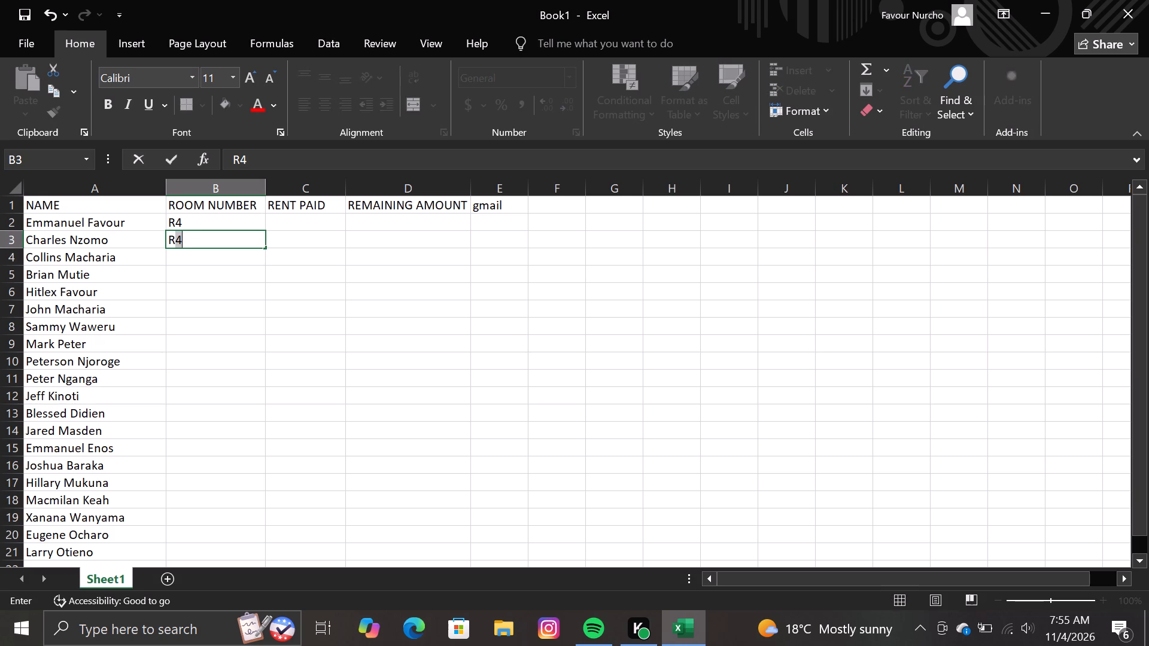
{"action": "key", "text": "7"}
{"action": "key", "text": "Down"}
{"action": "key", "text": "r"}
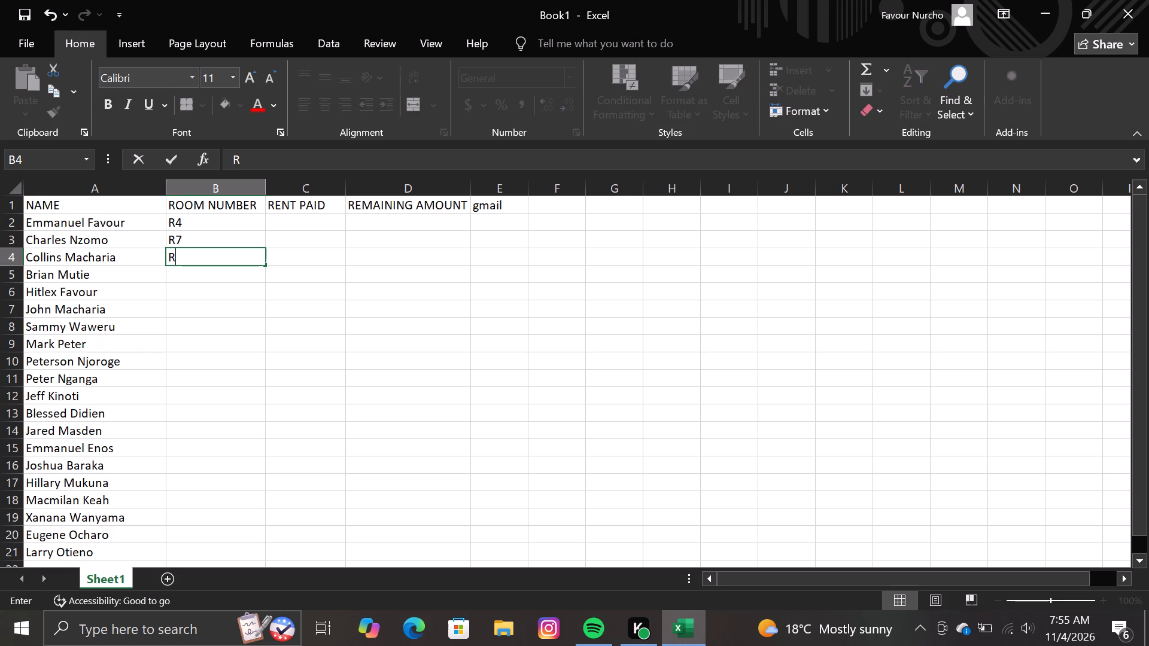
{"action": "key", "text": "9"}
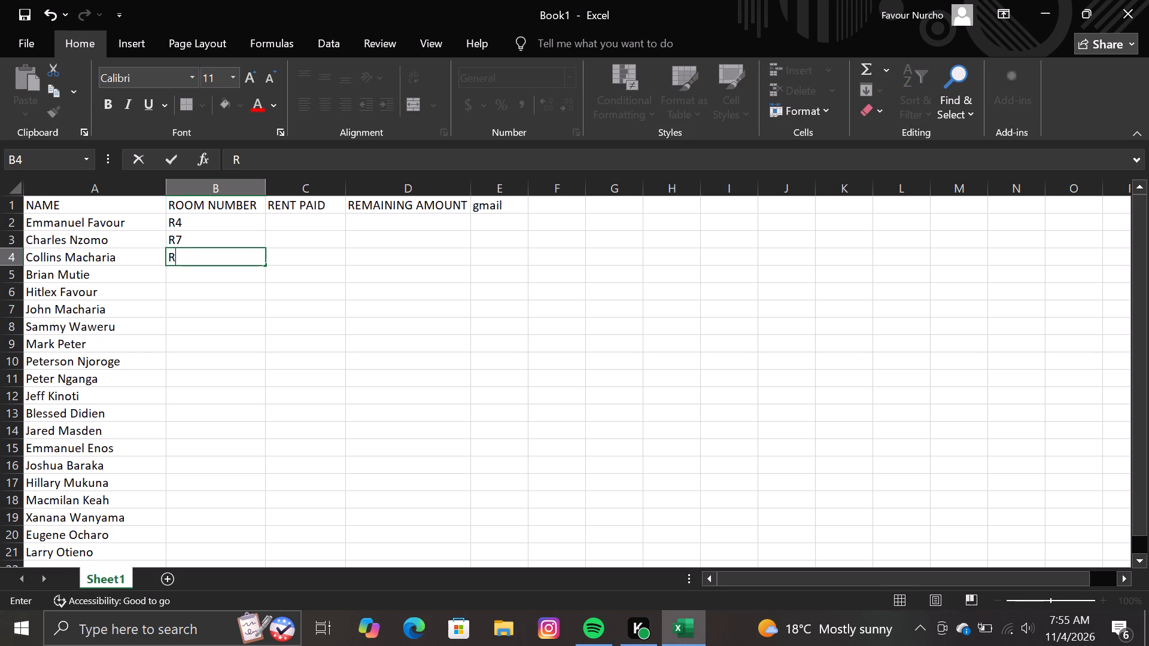
{"action": "key", "text": "Down"}
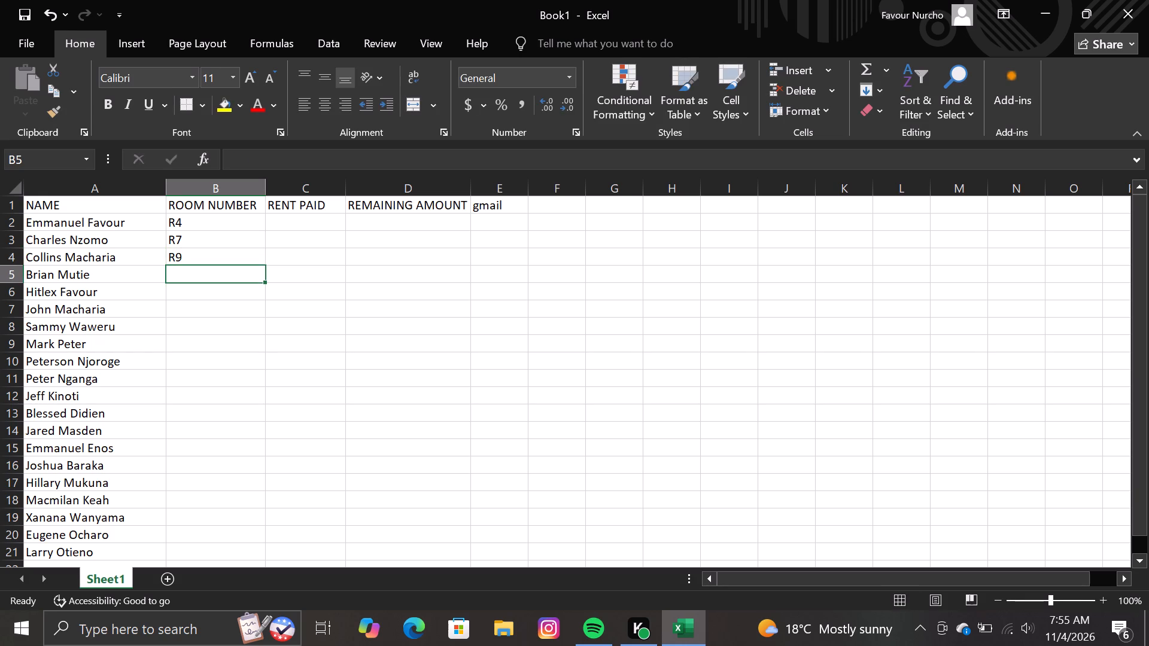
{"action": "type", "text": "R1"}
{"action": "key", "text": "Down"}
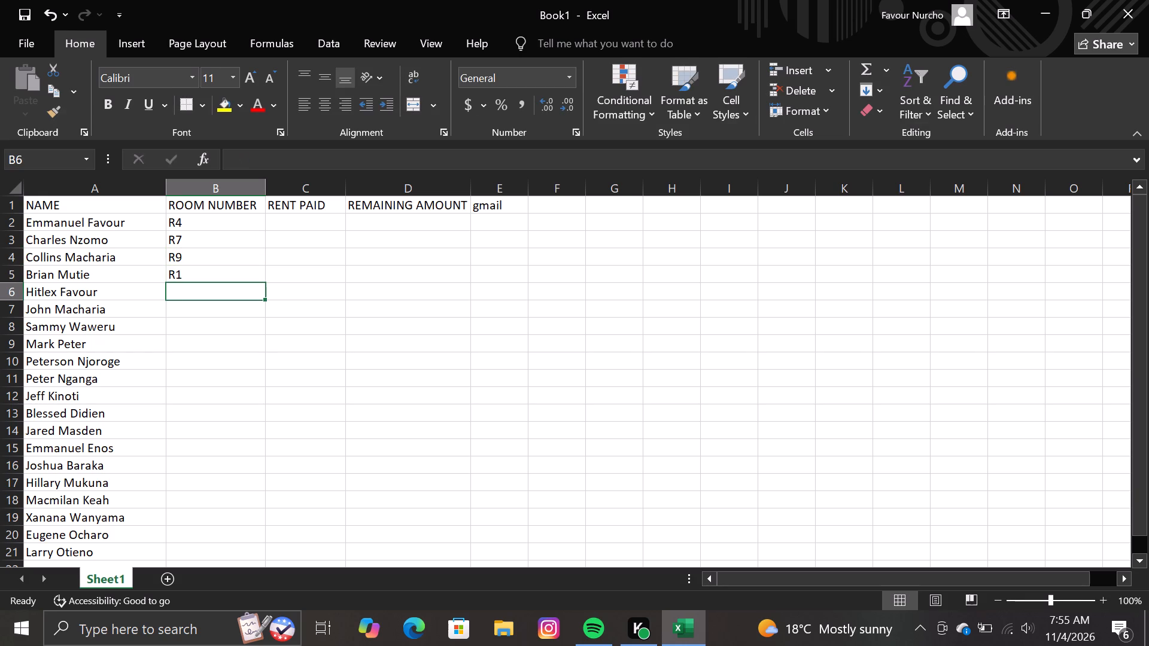
Fill cells B6 to B9 of the ROOM NUMBER column with R3, R4, R7 and R3.
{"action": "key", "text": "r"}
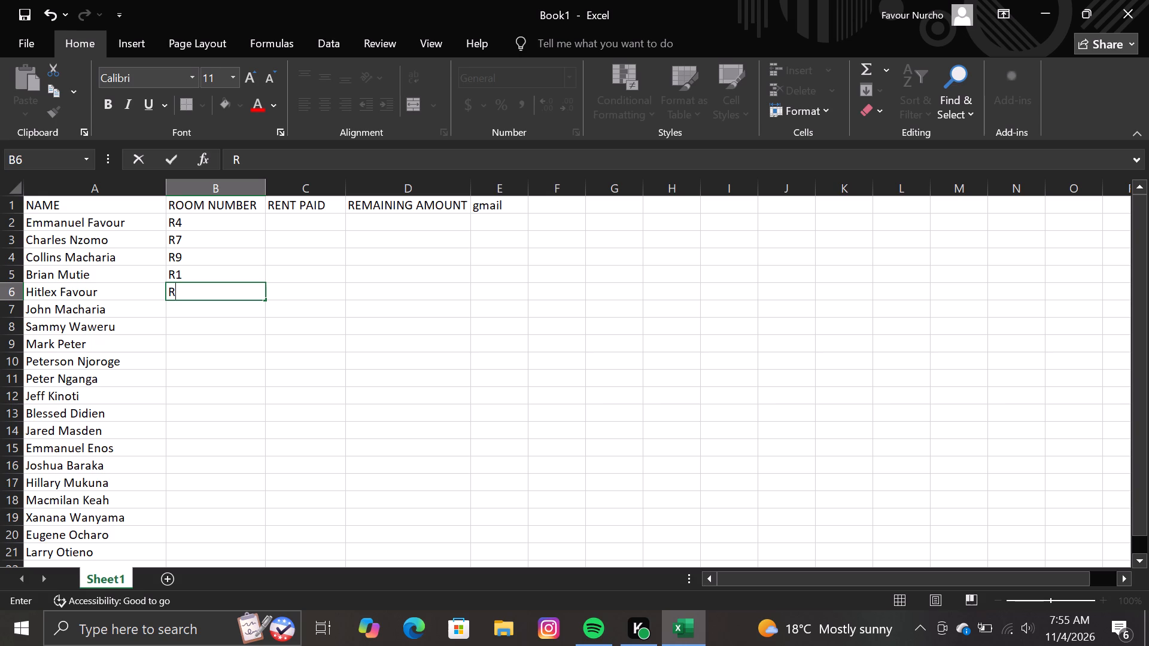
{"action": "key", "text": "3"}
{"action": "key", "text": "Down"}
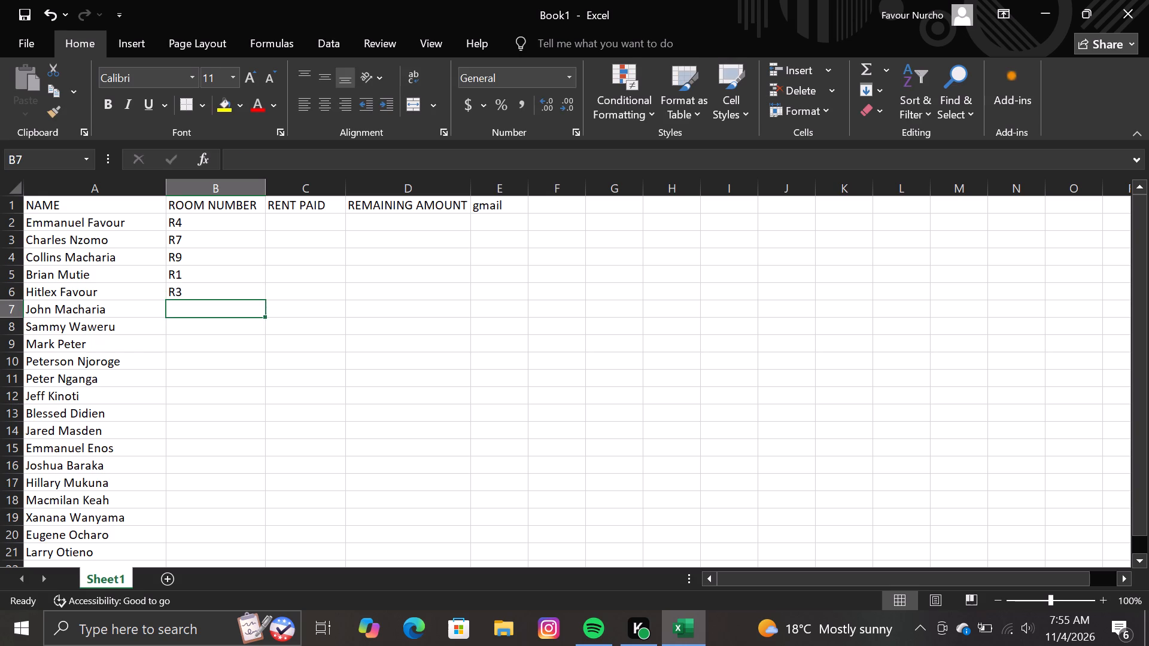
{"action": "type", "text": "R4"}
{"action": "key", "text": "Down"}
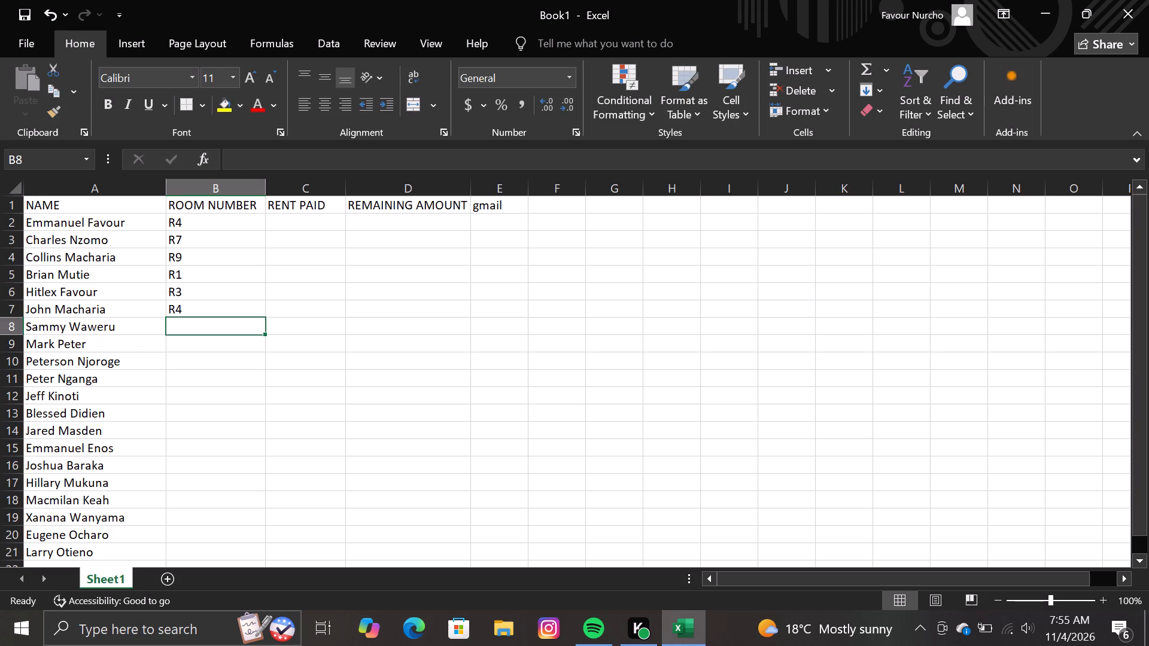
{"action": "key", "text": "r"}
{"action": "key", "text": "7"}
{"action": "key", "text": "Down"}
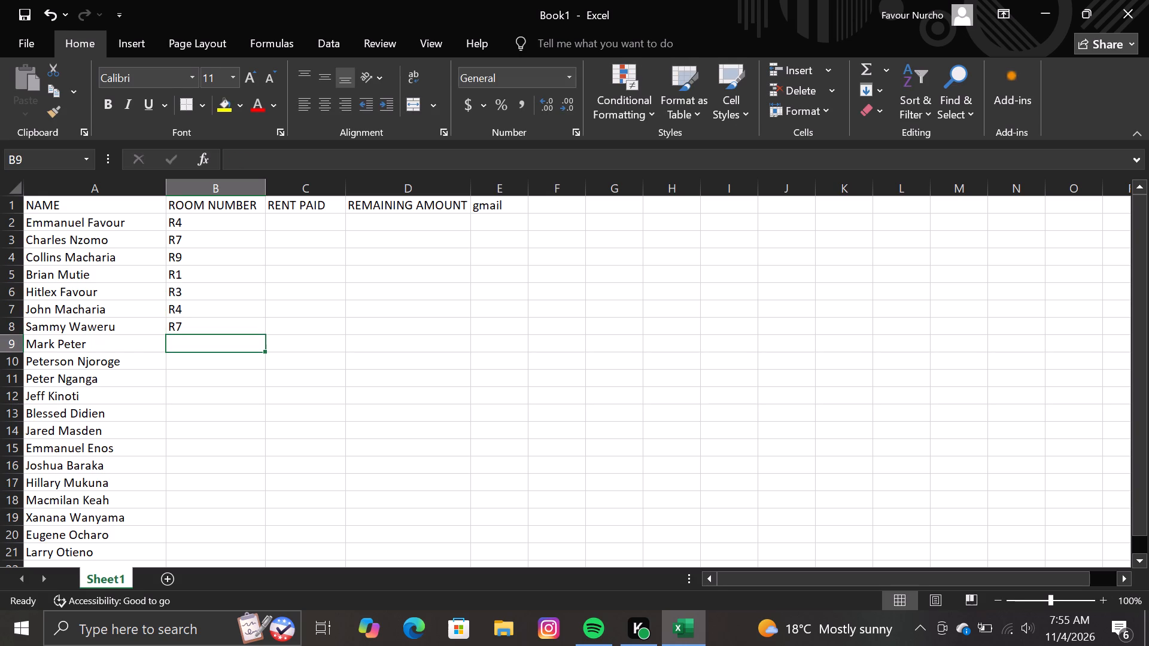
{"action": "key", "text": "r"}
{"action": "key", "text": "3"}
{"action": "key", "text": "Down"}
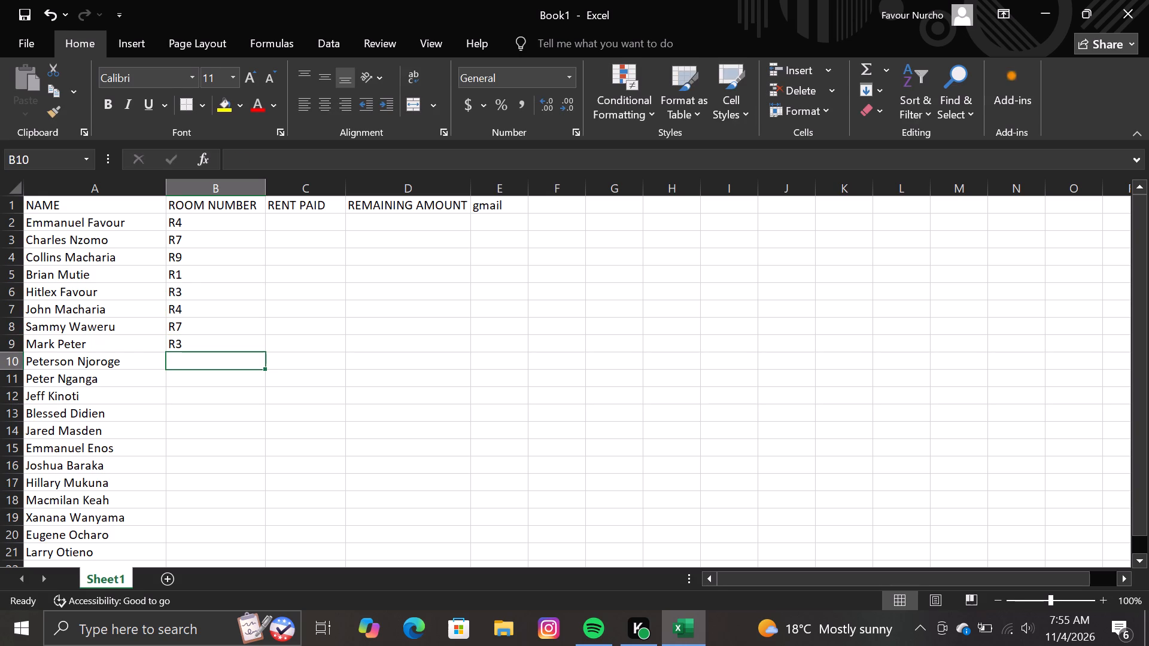
Fill cells B10 to B13 of the ROOM NUMBER column with R3, R7, R9 and D12.
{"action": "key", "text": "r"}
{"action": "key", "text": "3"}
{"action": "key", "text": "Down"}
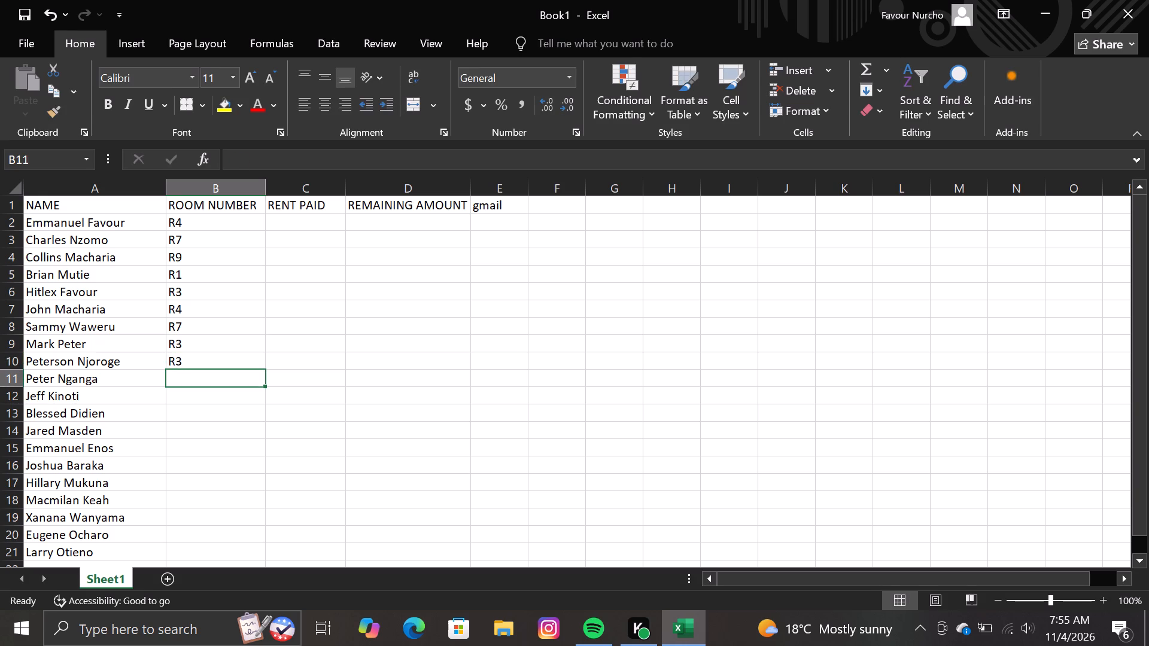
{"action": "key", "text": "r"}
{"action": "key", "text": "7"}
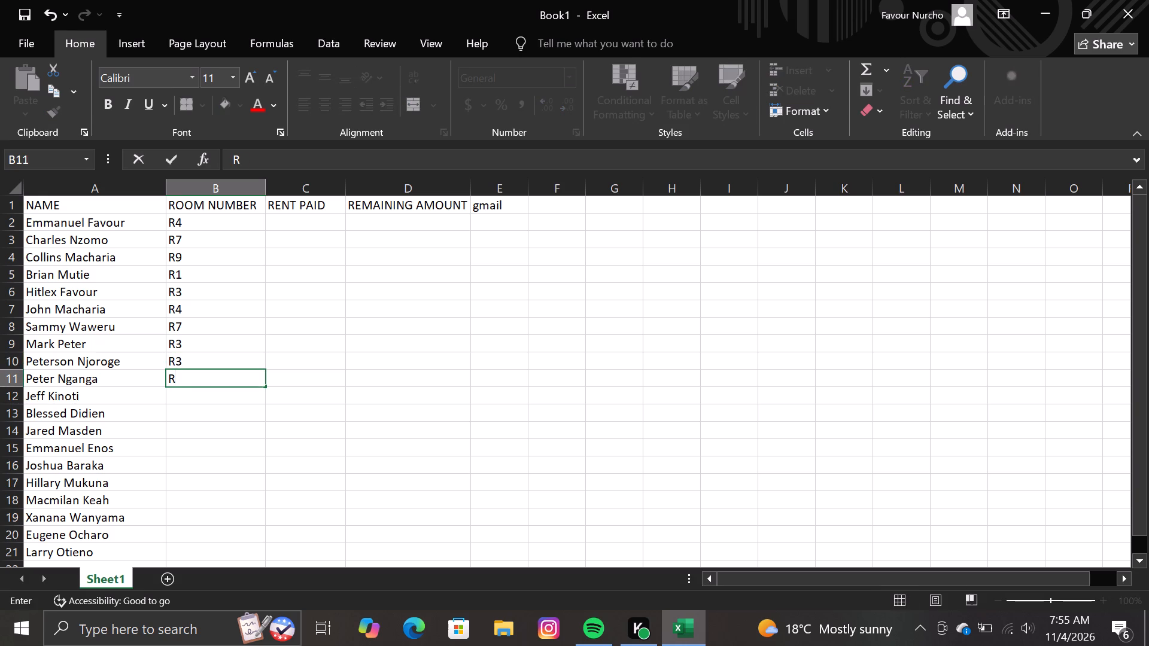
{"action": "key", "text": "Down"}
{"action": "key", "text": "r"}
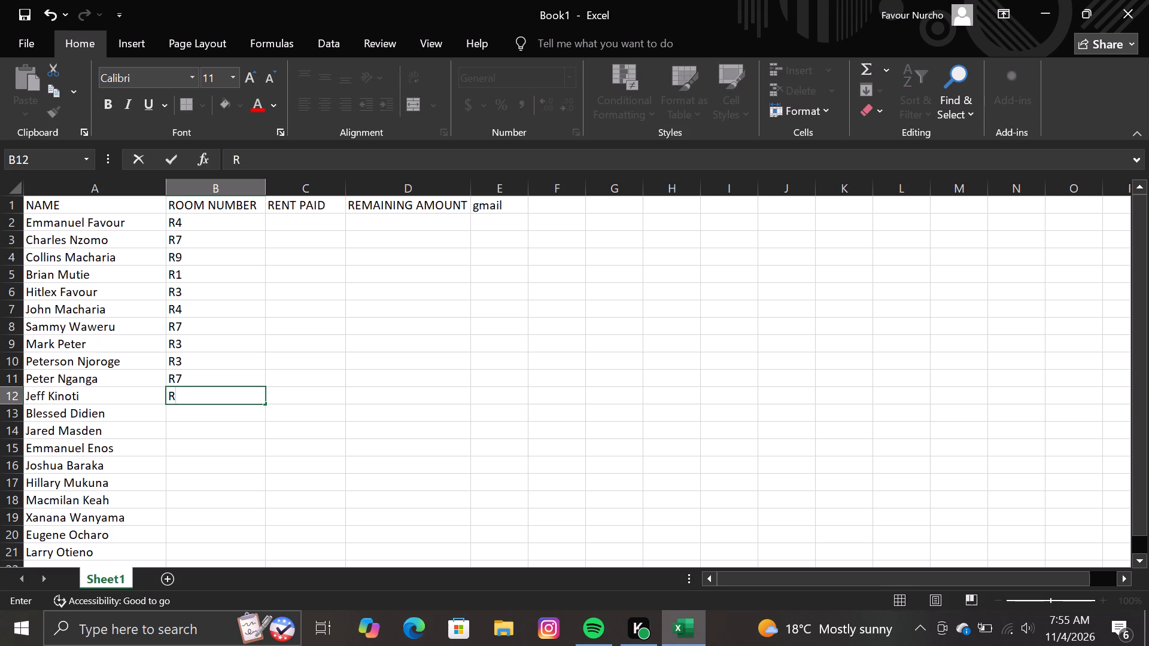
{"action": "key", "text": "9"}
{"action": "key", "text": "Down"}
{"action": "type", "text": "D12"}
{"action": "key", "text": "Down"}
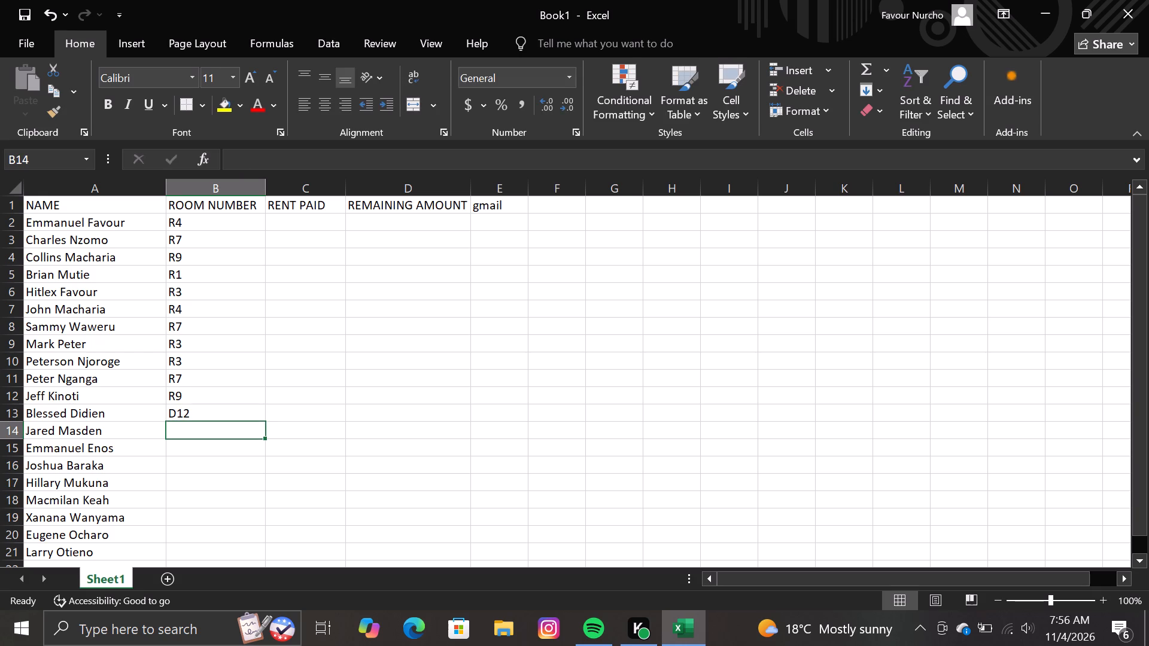
Fill cells B14 to B18 of the ROOM NUMBER column with D3, D16, S3, S2 and S1.
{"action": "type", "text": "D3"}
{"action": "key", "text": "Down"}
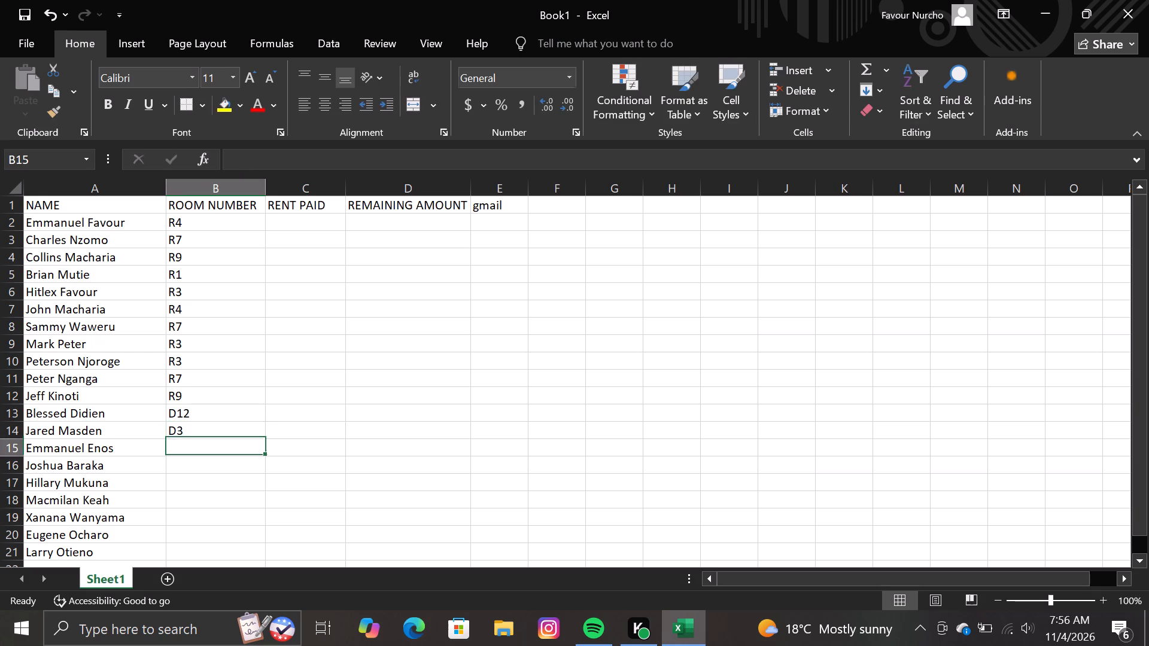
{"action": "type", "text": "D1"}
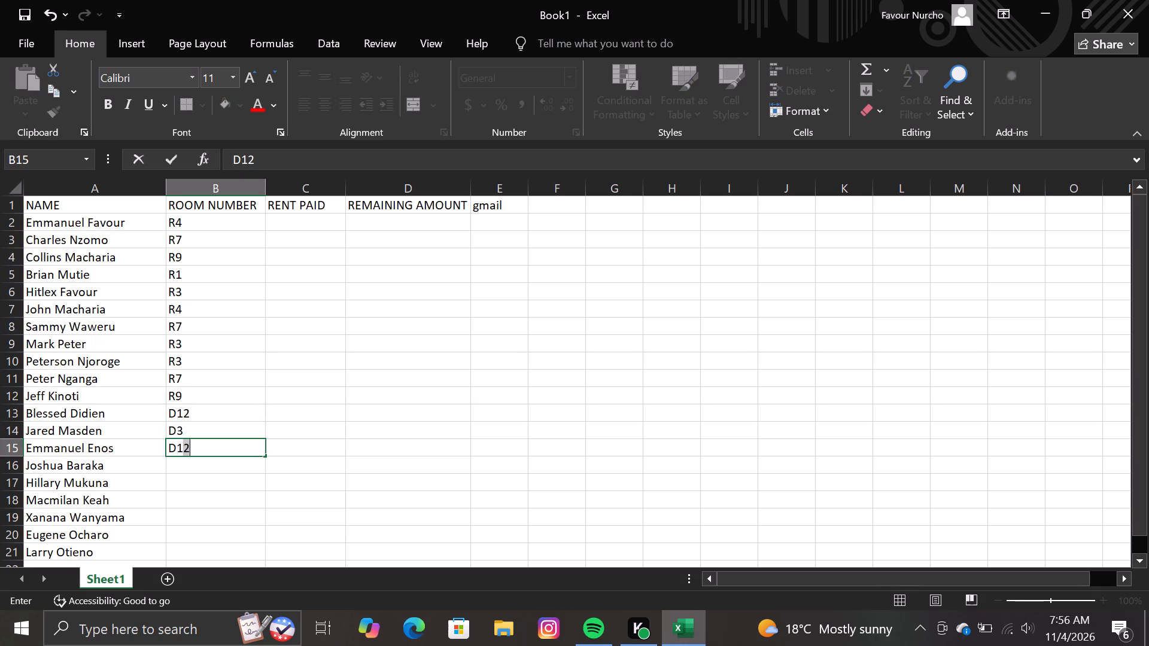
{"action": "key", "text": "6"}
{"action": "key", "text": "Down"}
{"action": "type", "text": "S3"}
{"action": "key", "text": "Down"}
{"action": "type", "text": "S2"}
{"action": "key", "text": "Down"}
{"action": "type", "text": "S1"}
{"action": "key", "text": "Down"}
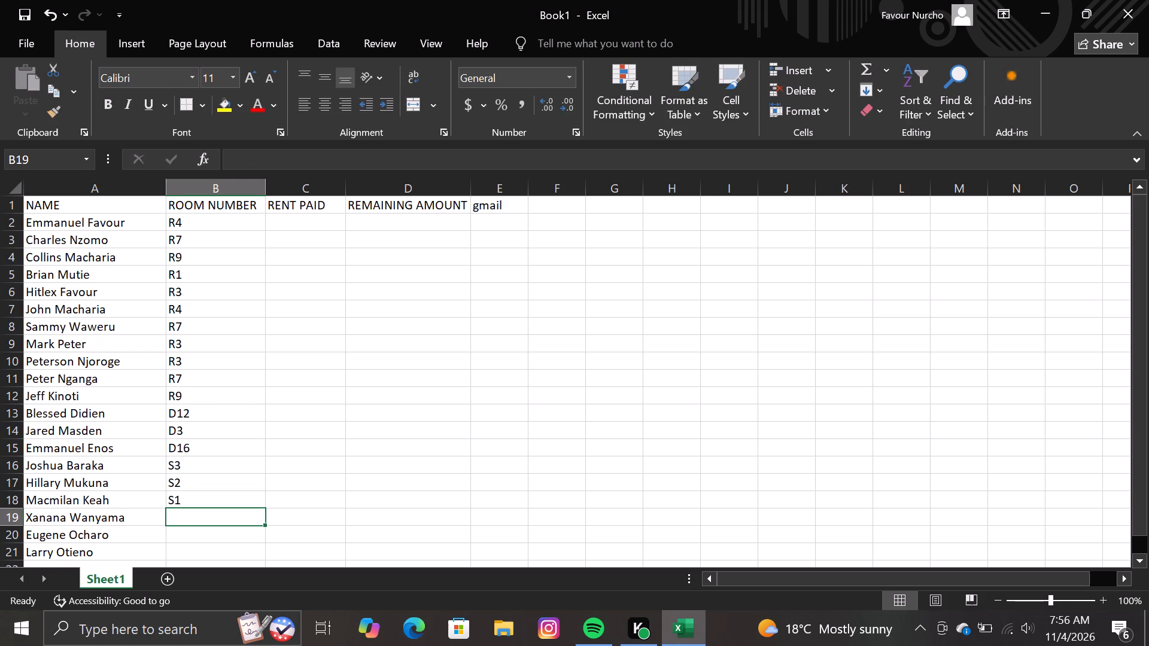
Fill cells B19 to B21 of the ROOM NUMBER column with R12, R11 and D14.
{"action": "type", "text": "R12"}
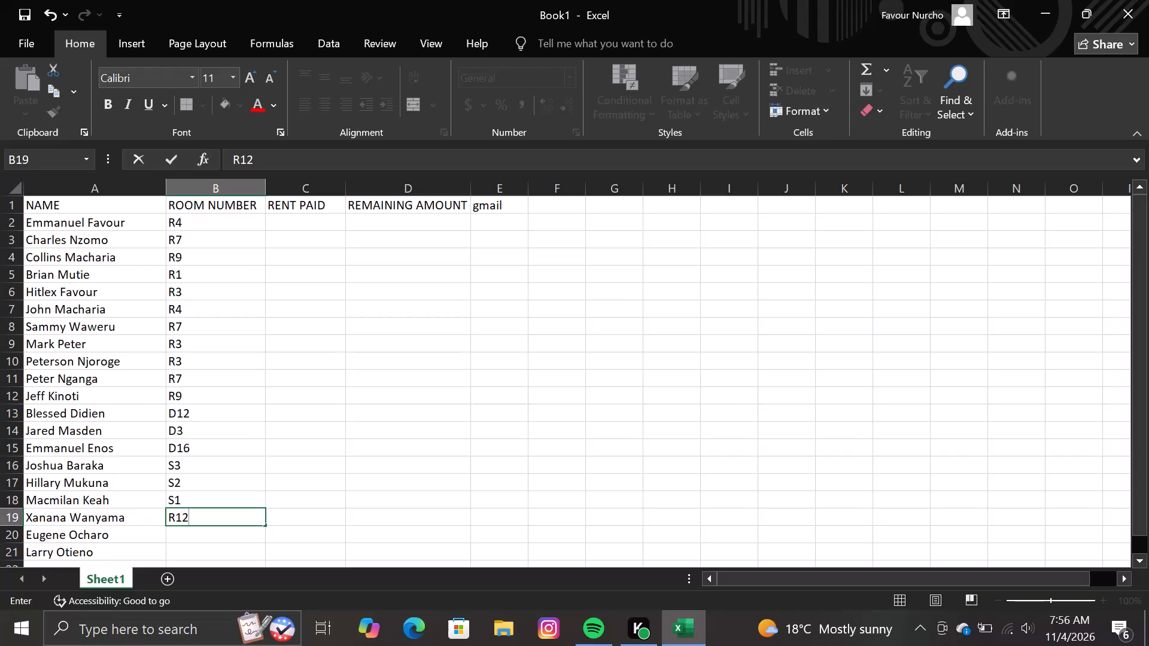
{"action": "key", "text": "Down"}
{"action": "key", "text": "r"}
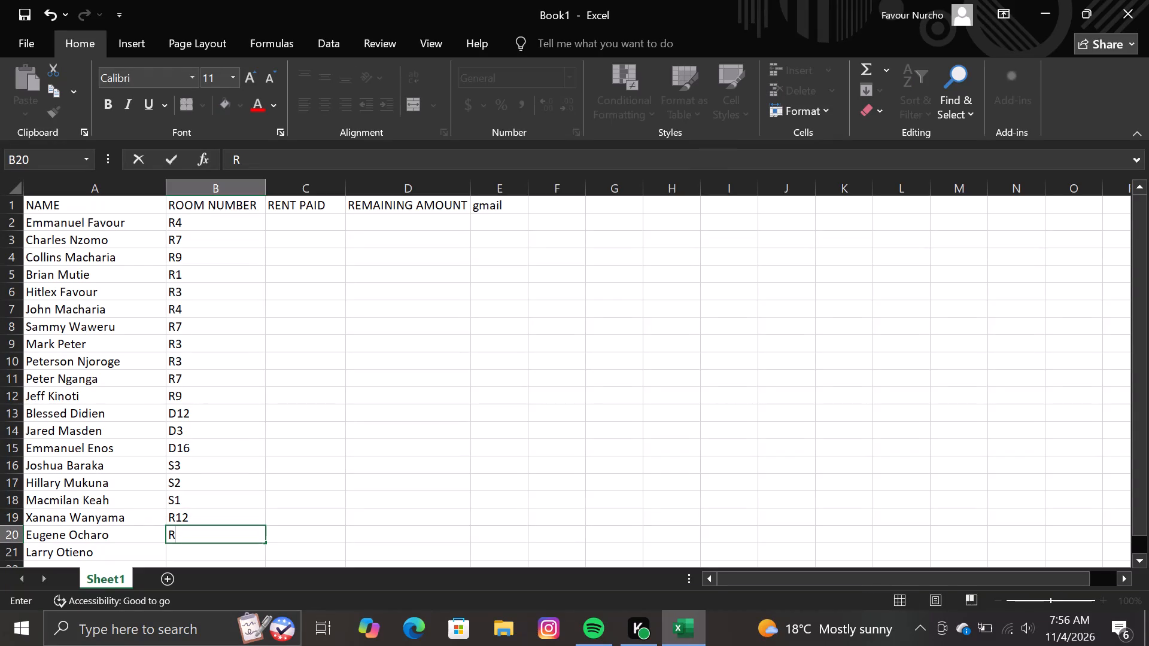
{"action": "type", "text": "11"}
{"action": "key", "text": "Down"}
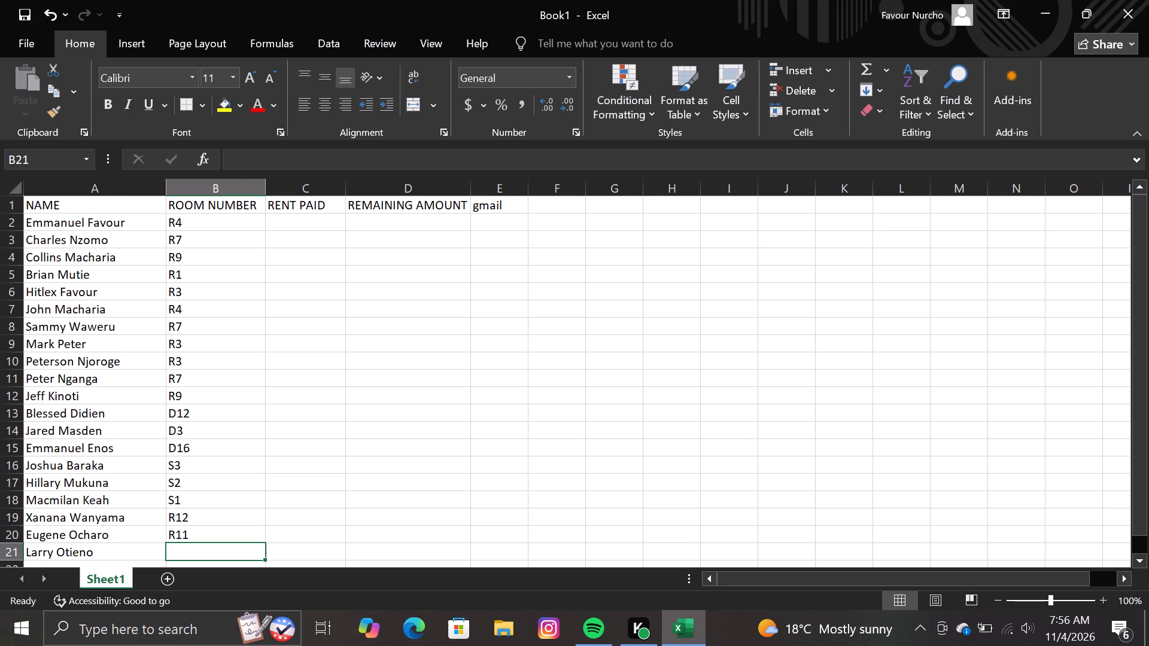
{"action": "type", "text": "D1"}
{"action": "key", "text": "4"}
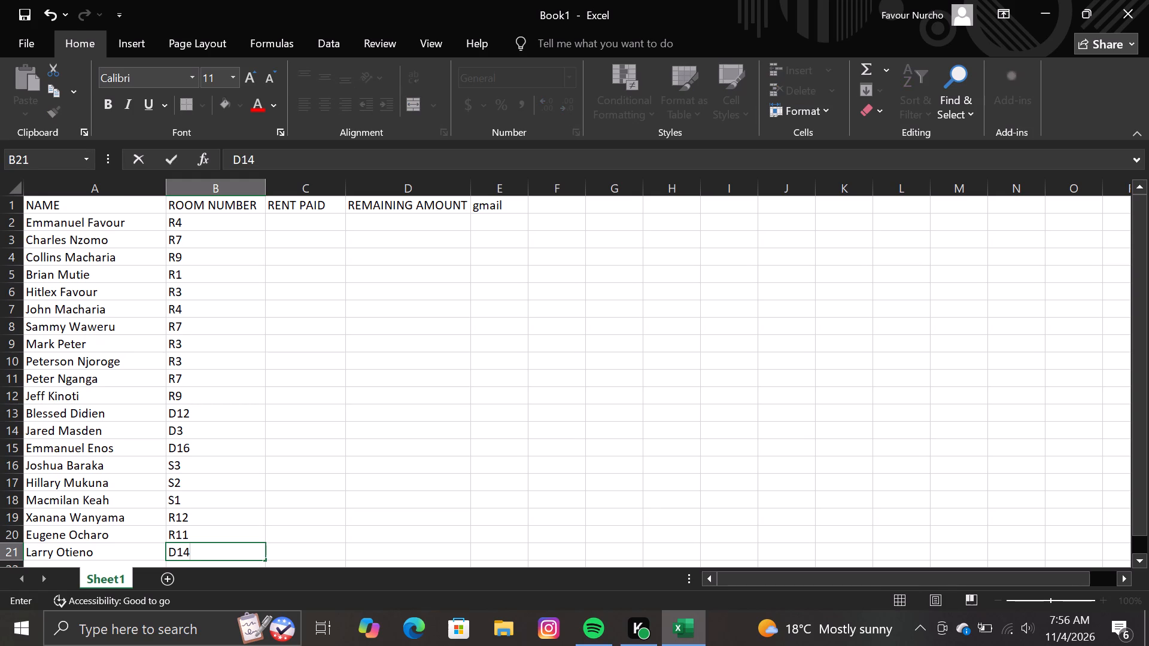
Fill cells C2 to C5 of the RENT PAID column with 7500, 6000, 9000 and 8000.
{"action": "left_click", "coordinate": [297, 224]}
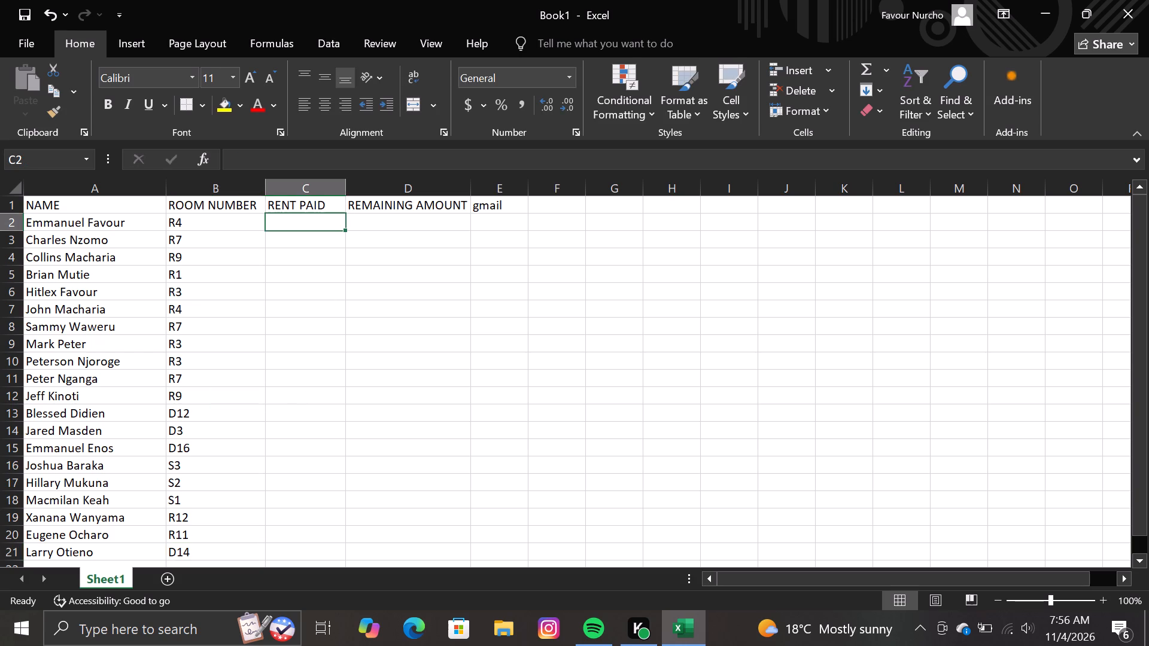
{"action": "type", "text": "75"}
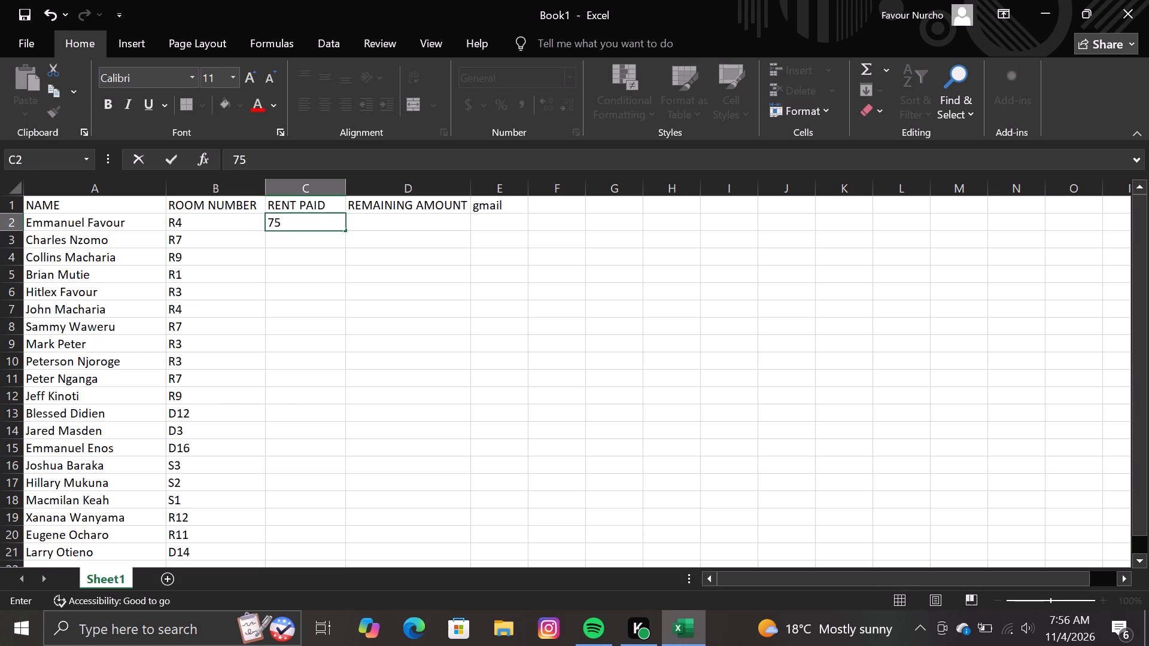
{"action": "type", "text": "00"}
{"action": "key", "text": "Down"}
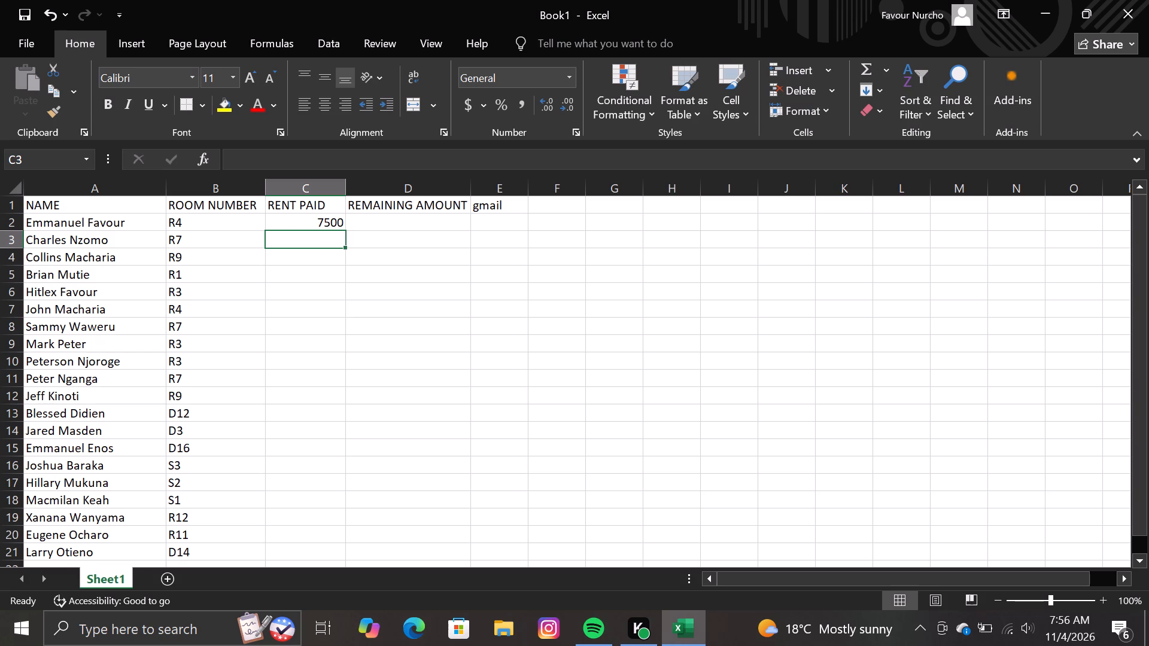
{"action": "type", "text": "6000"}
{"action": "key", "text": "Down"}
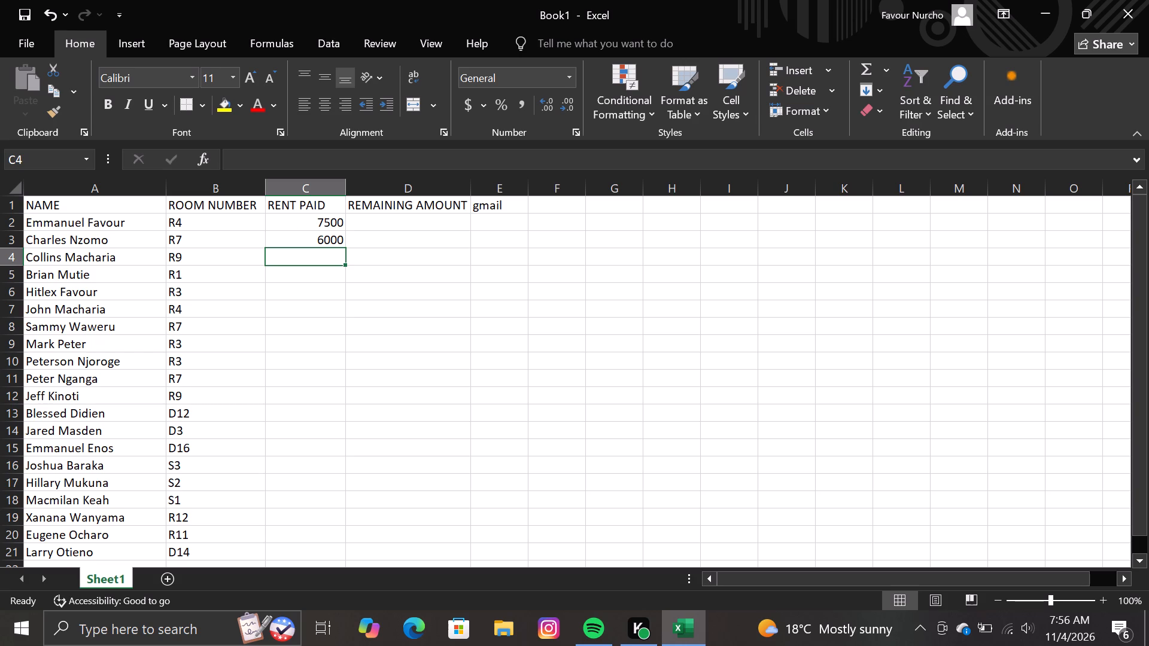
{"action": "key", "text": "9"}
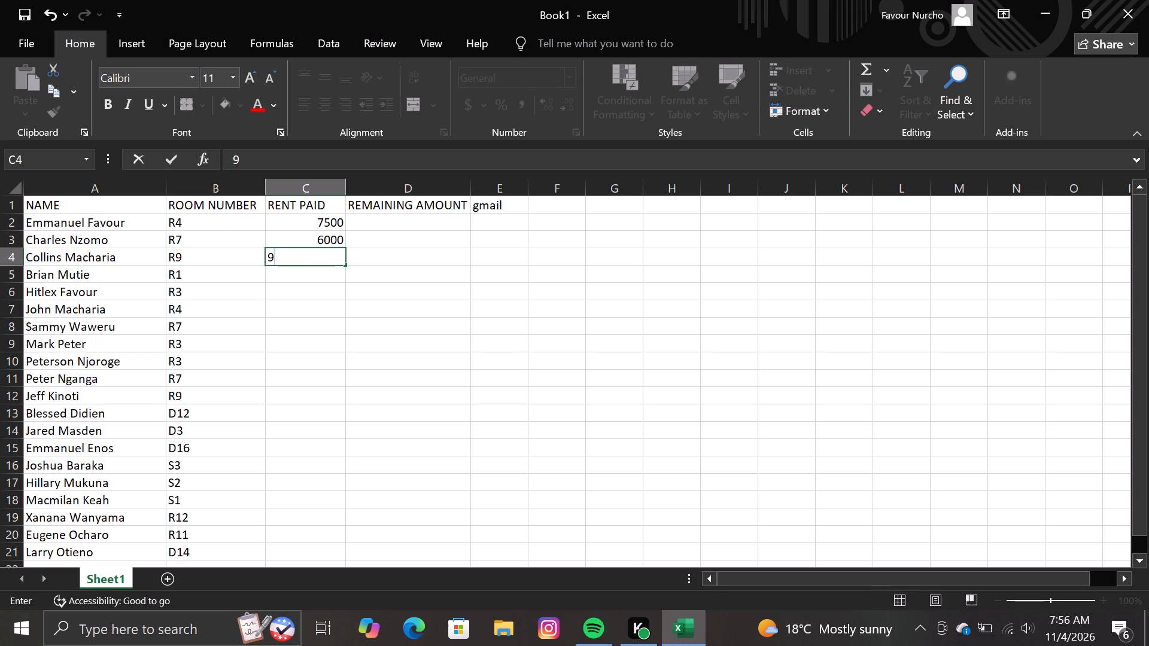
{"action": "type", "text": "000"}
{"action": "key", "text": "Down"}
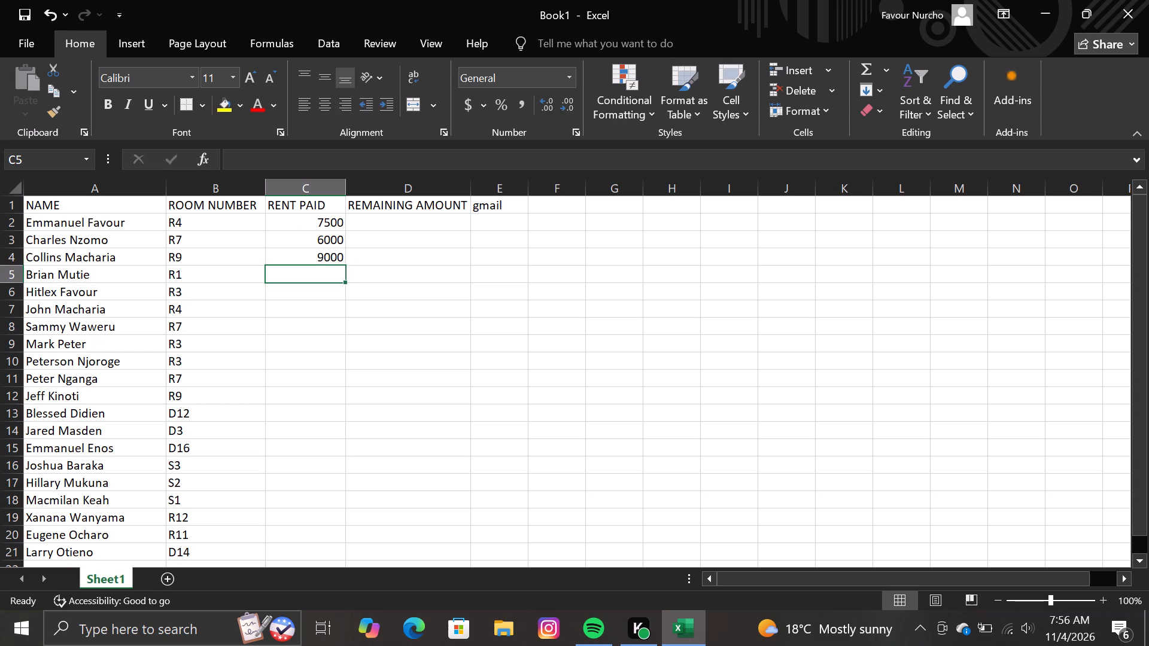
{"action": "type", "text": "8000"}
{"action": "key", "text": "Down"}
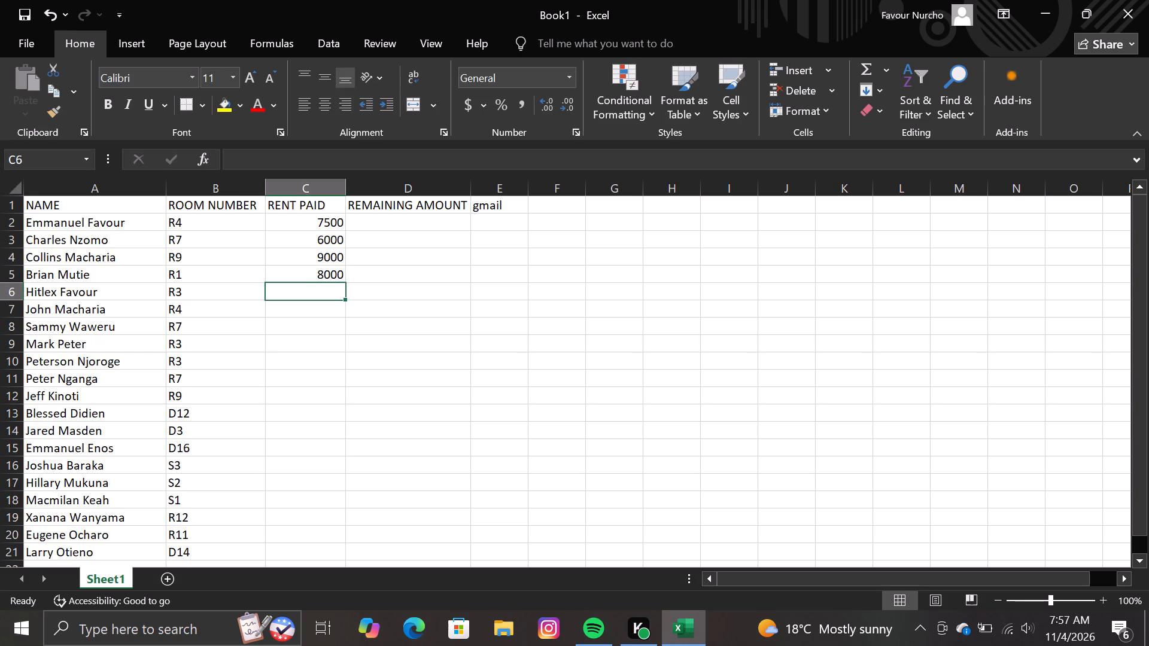
Fill cells C6 to C9 of the RENT PAID column with 8500, 6500, 4000 and 8700.
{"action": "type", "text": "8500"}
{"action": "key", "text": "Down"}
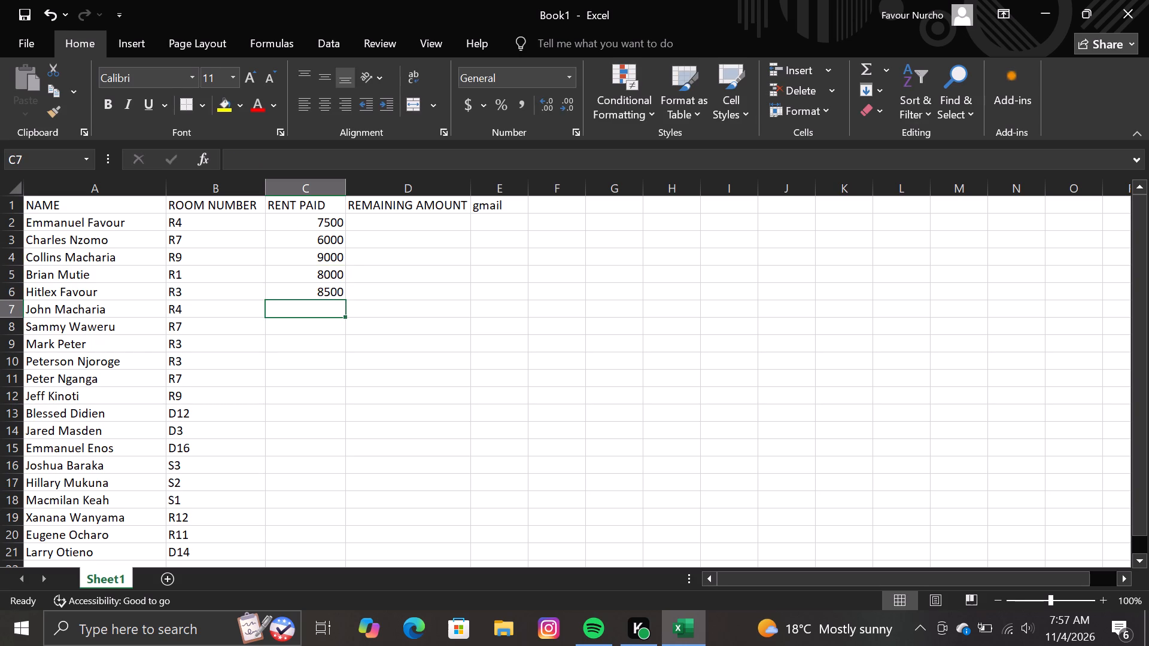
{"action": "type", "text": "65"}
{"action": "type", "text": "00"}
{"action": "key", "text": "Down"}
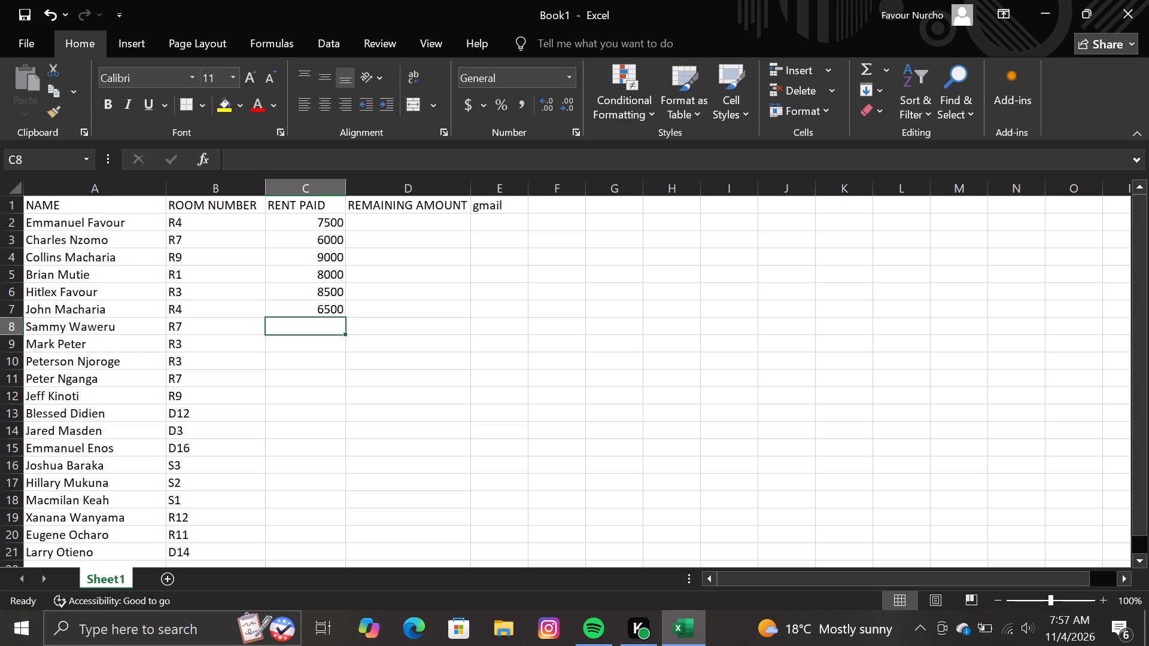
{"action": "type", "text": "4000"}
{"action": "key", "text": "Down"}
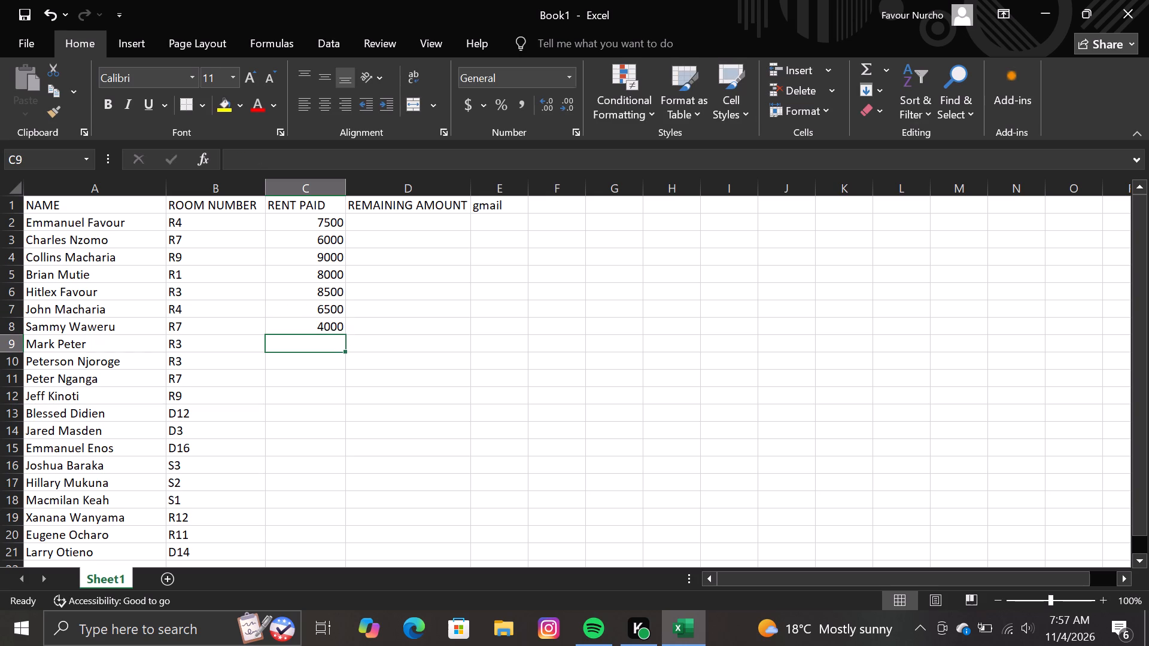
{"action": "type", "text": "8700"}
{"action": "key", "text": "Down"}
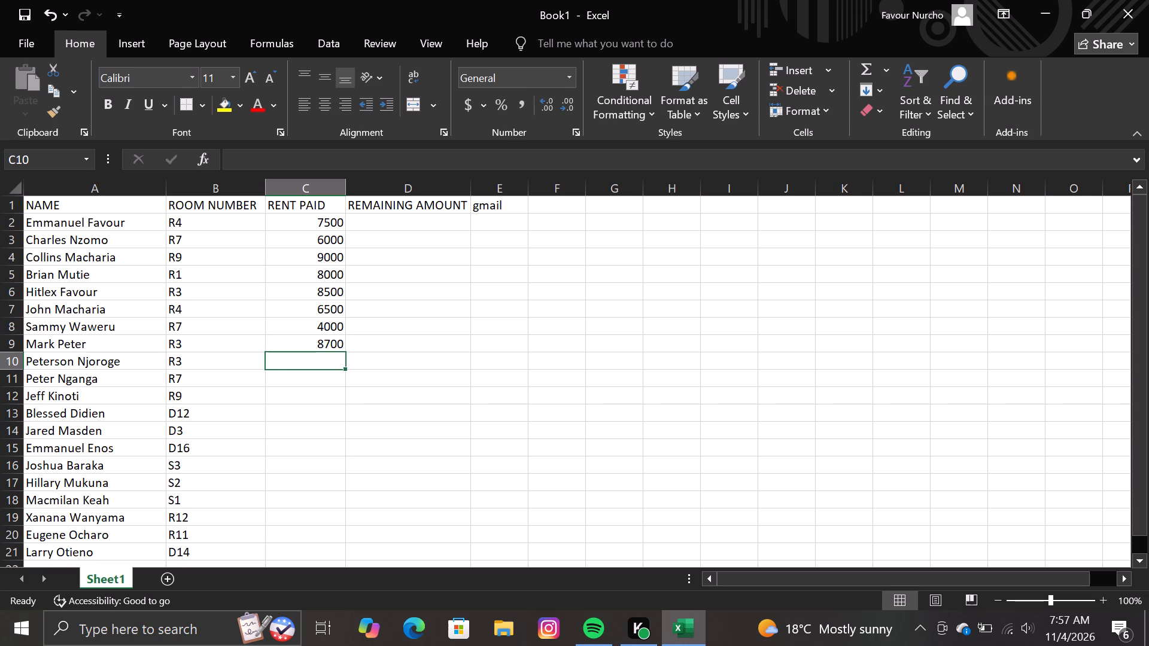
Fill cells C10 to C12 of the RENT PAID column with 7000, 9000 and 4500.
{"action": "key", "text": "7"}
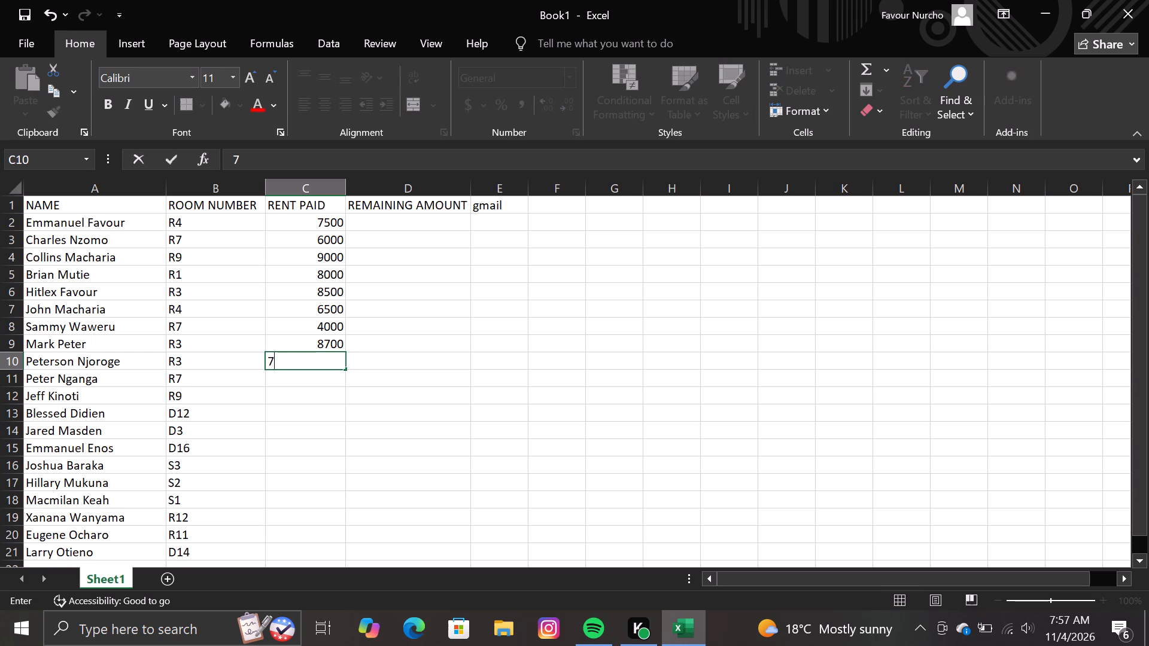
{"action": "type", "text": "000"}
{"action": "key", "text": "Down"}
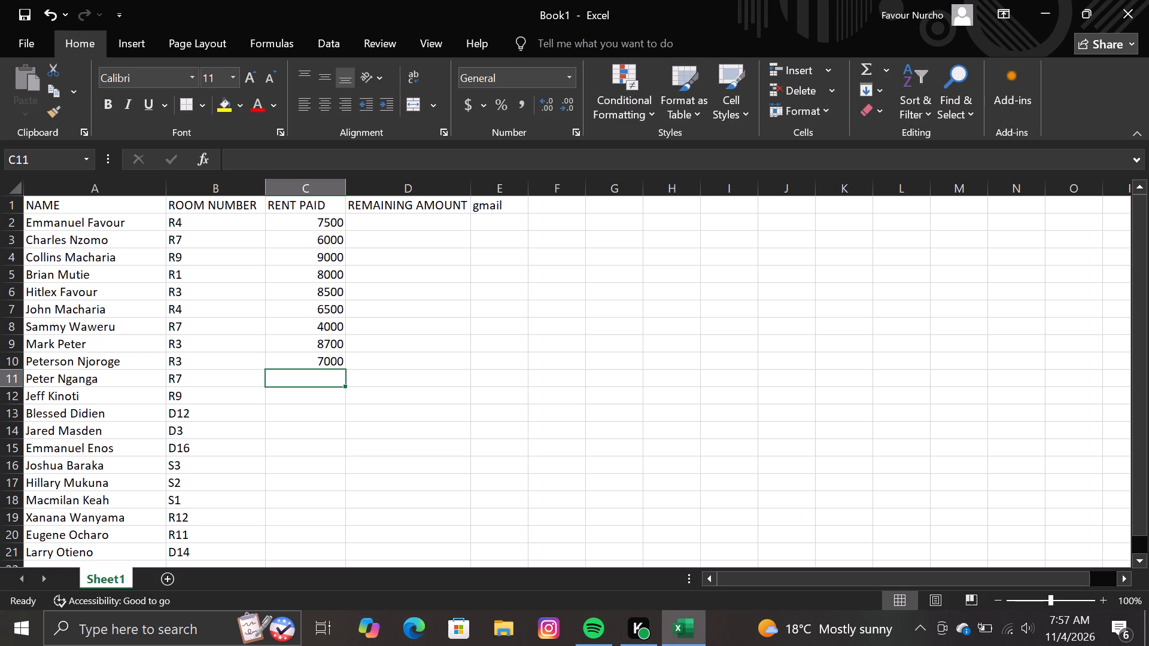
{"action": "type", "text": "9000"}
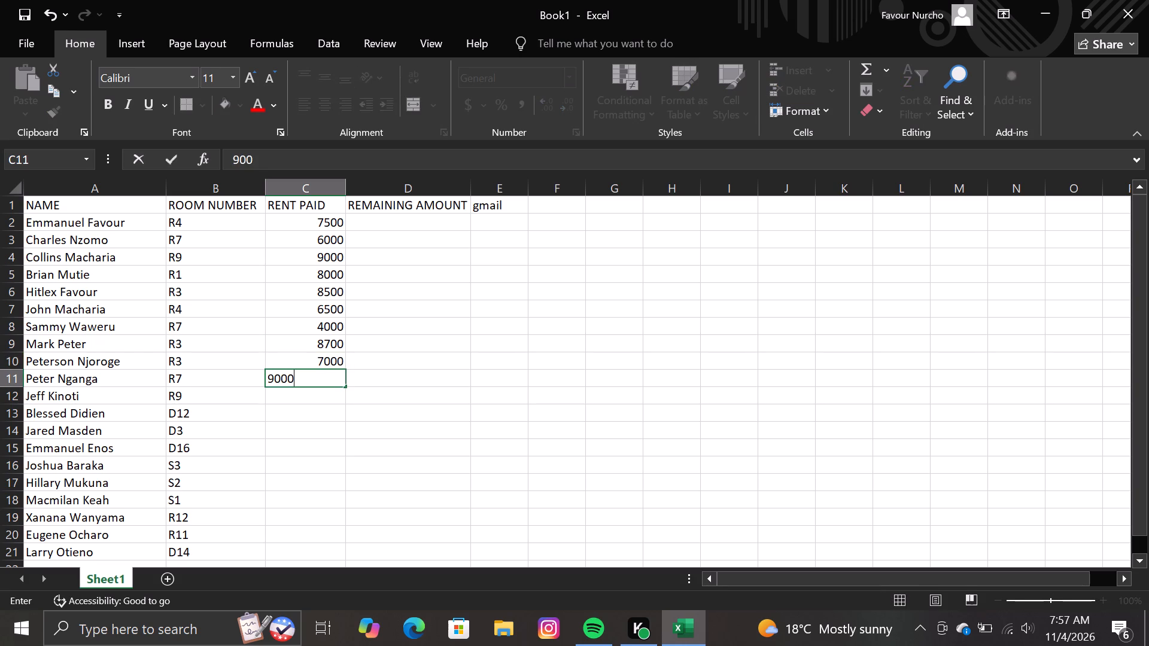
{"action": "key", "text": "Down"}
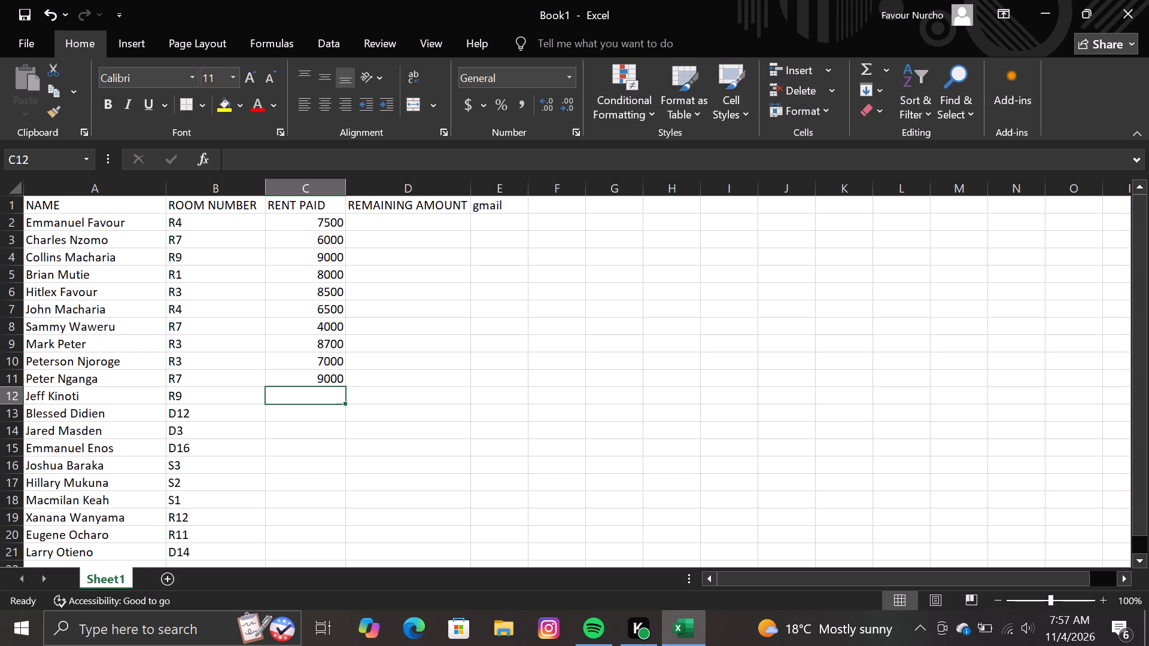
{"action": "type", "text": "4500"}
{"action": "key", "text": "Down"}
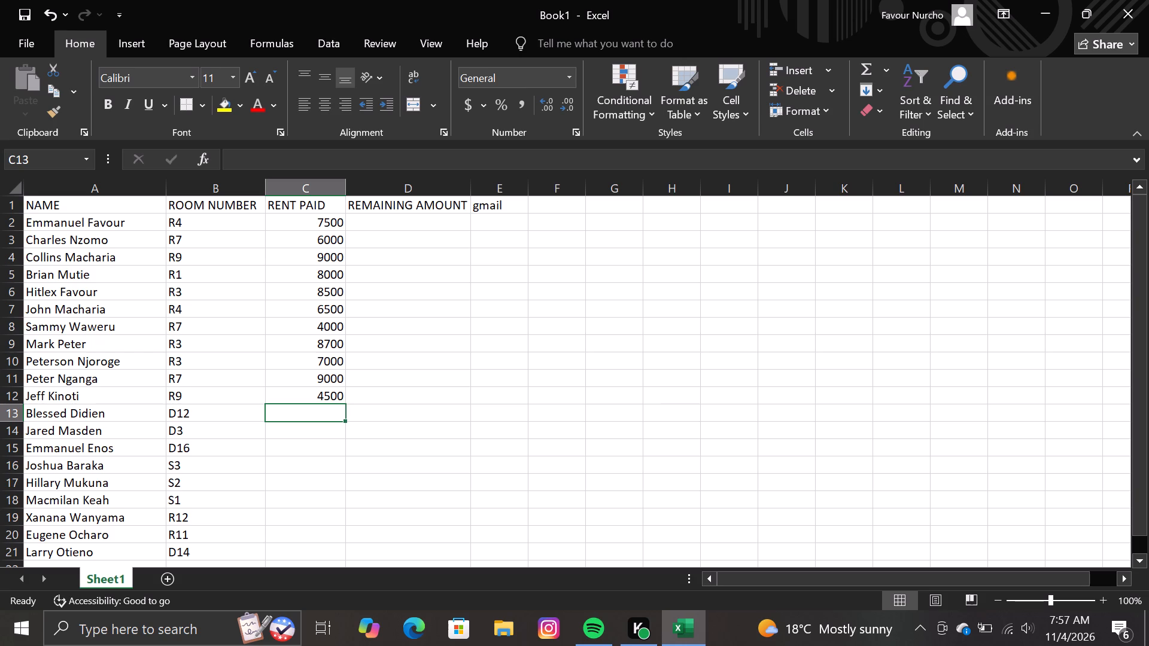
Fill cells C13 to C15 of the RENT PAID column with 9000, 5000 and 5500.
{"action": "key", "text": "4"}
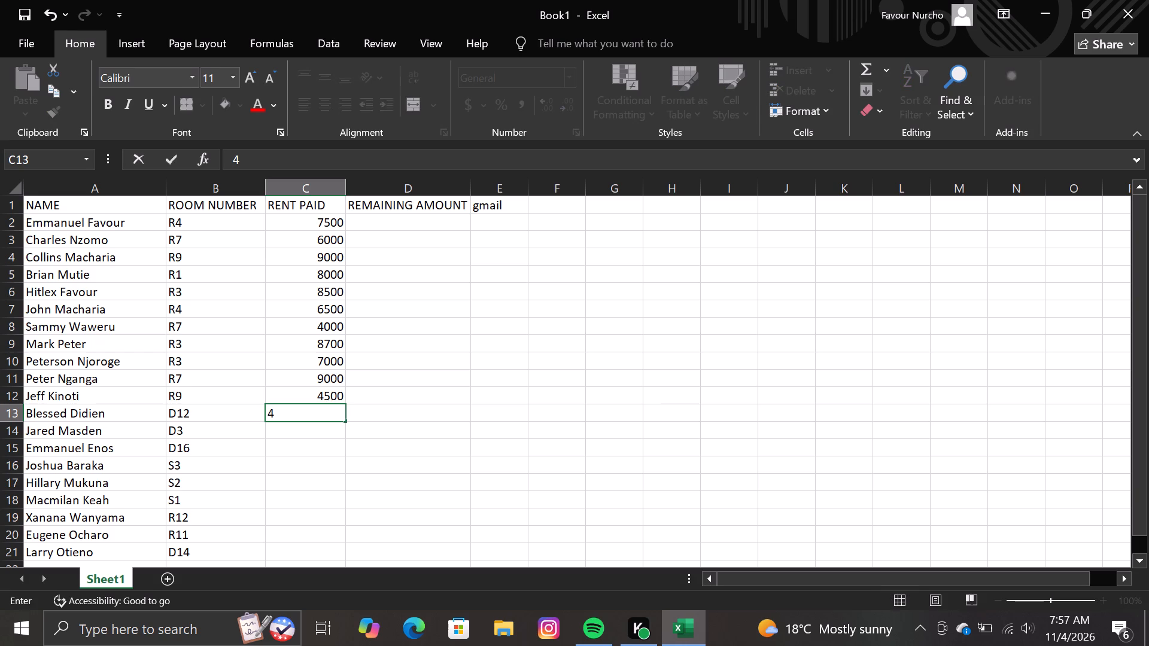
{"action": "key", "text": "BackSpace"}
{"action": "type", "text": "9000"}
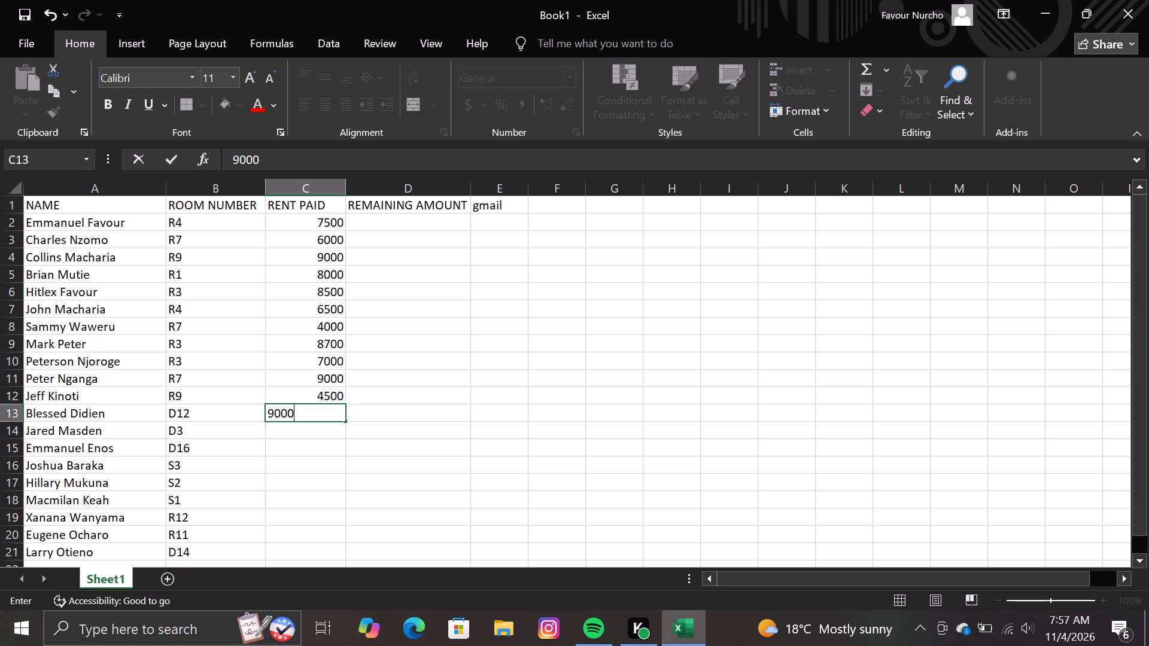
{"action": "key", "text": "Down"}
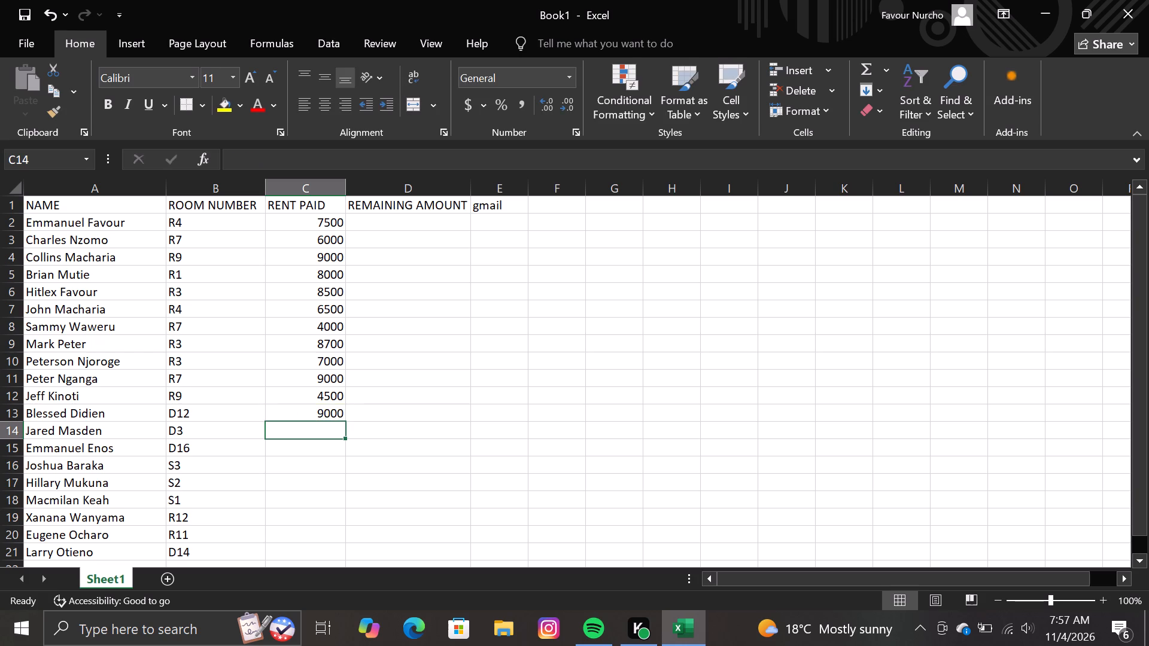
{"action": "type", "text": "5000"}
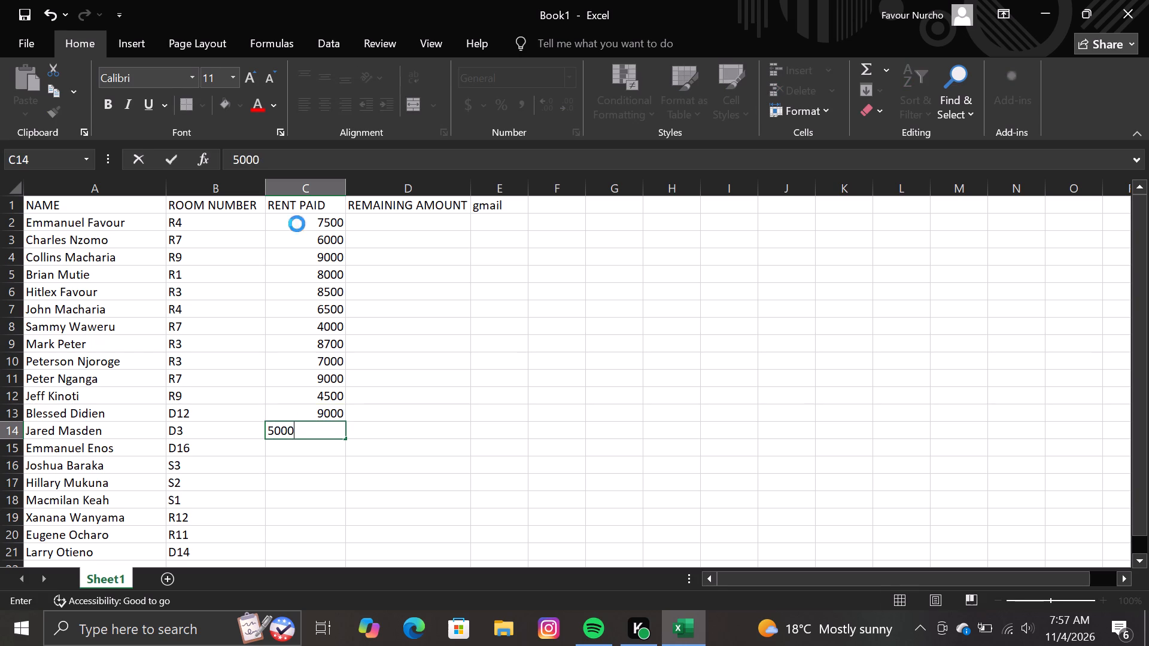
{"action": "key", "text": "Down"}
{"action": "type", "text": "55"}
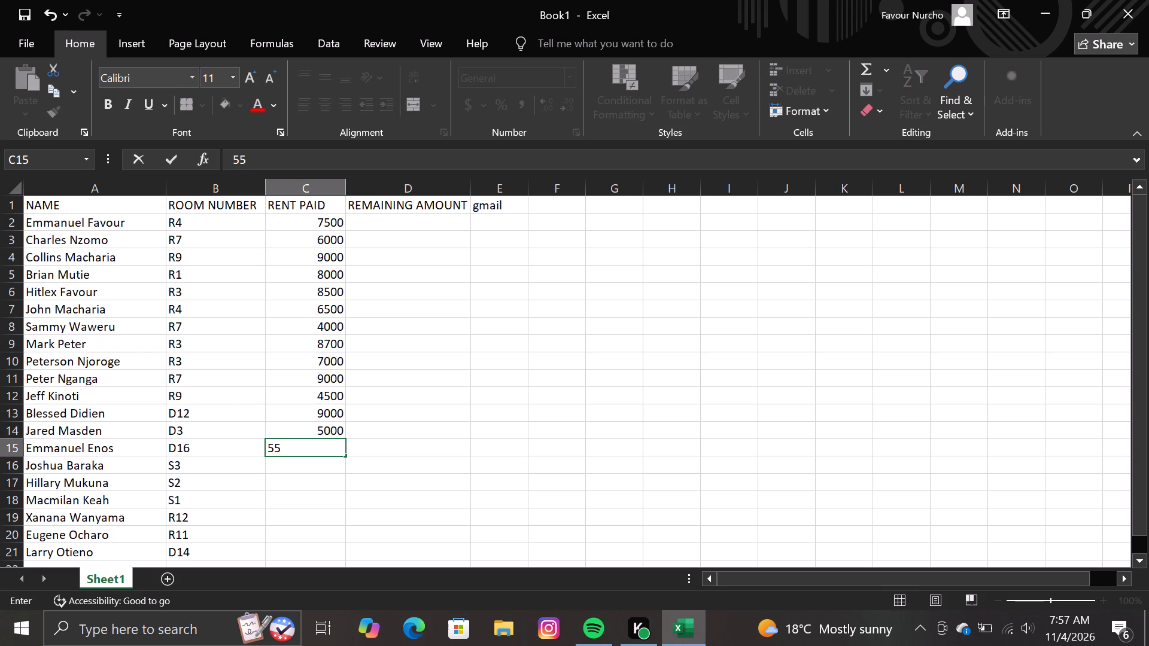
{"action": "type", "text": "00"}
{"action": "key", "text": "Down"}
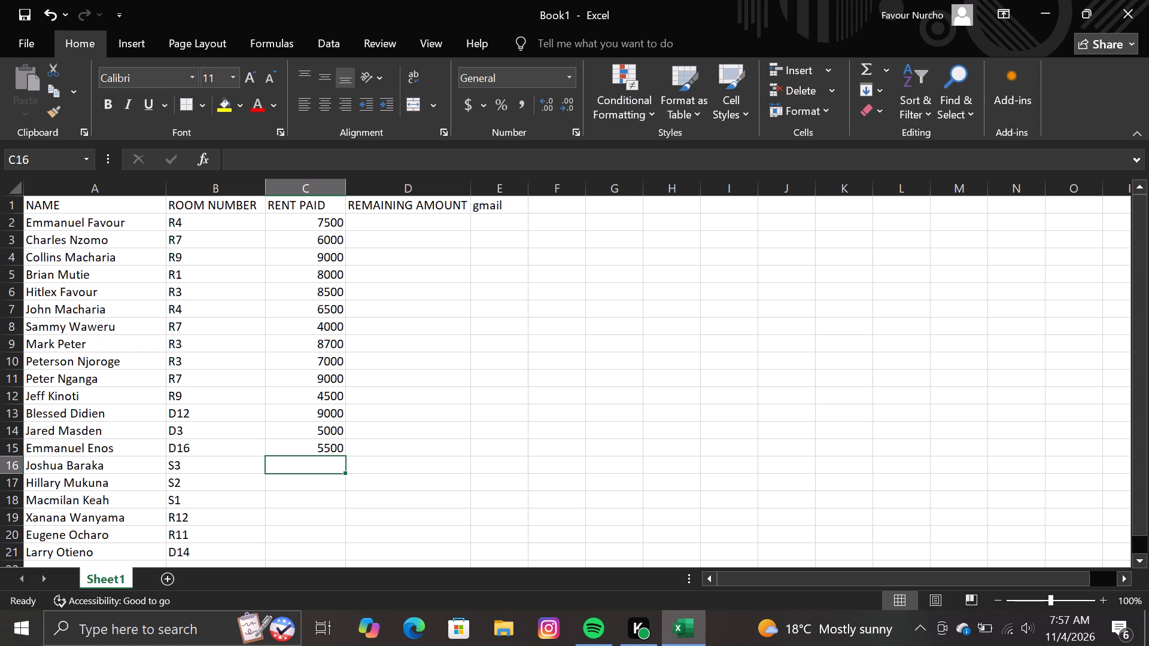
Fill cells C16 to C18 of the RENT PAID column with 6500, 6000 and 9000.
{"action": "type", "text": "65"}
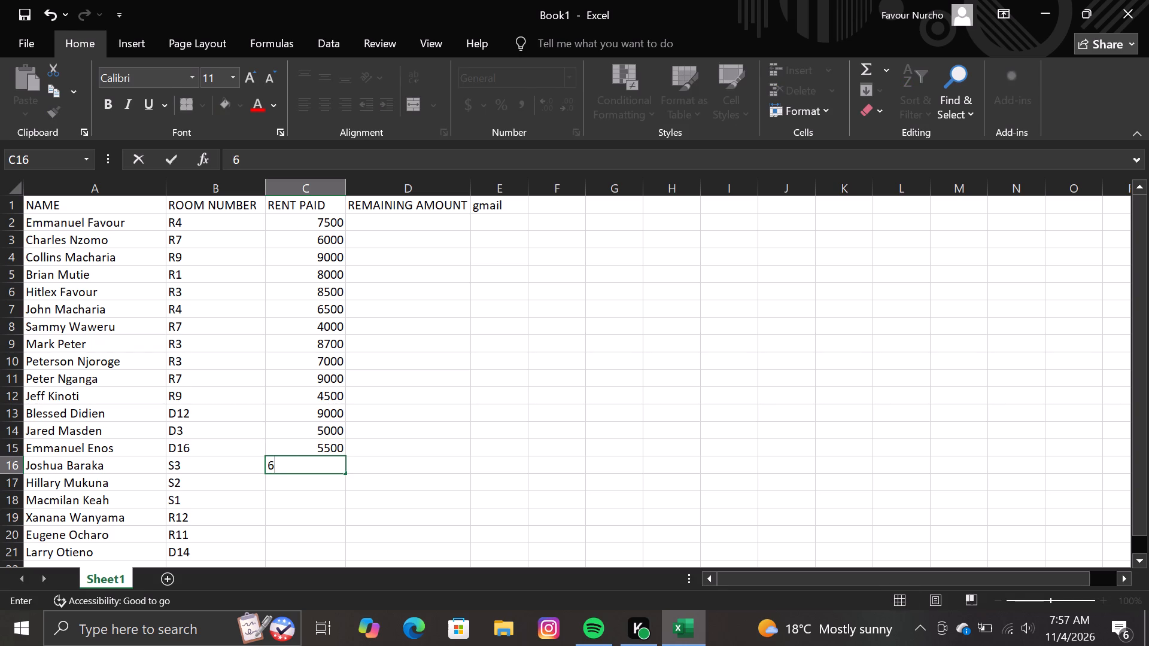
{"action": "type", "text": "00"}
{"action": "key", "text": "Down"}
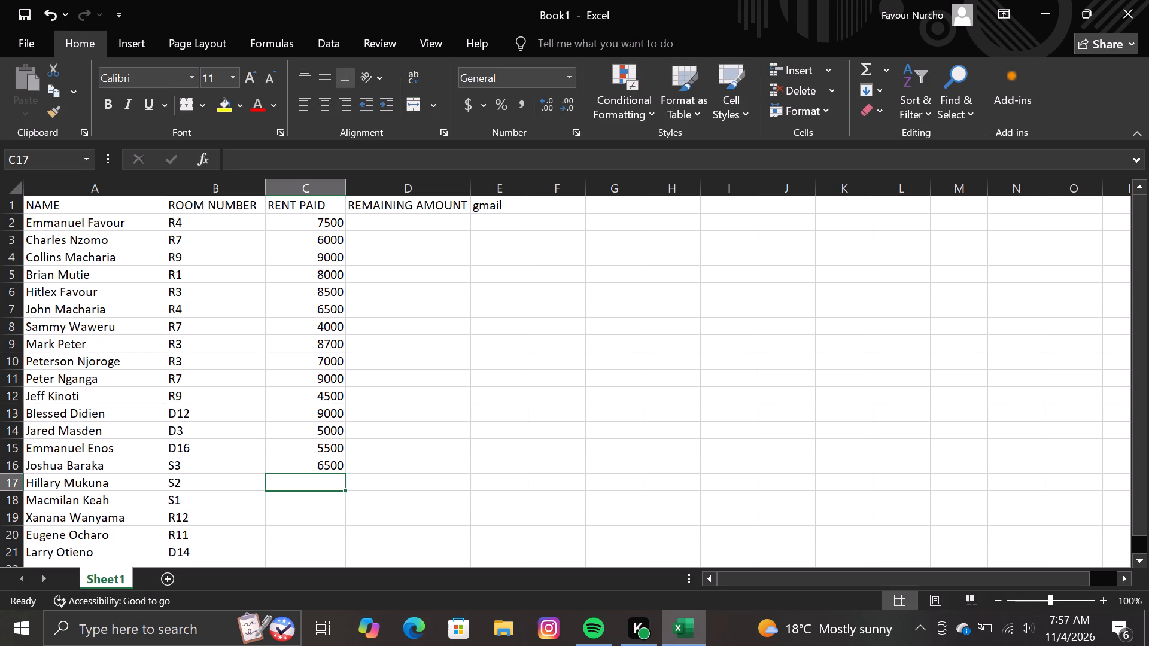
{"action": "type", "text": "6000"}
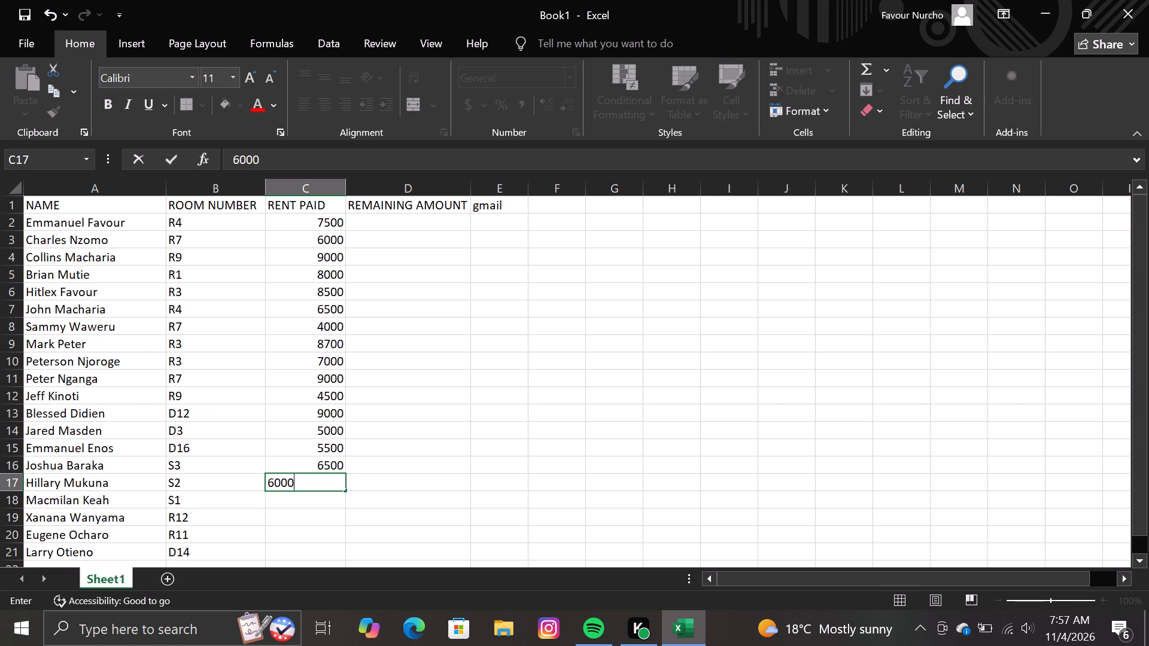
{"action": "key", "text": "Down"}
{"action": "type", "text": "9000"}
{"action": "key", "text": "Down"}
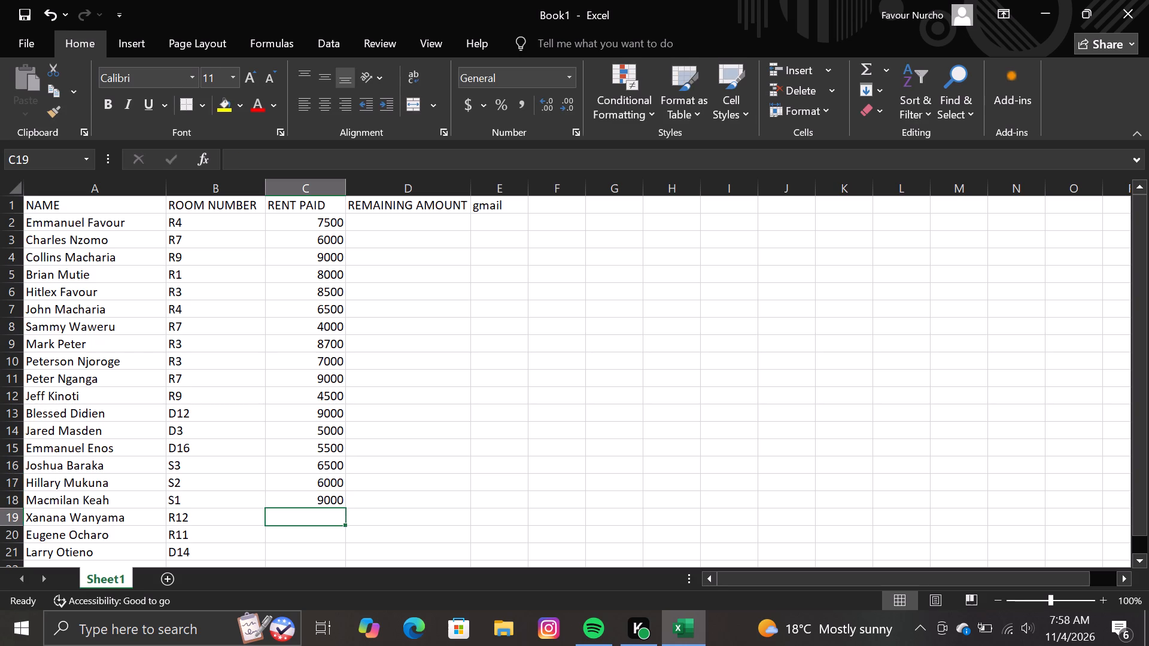
Fill cells C19 to C21 of the RENT PAID column with 5500, 8500 and 9000.
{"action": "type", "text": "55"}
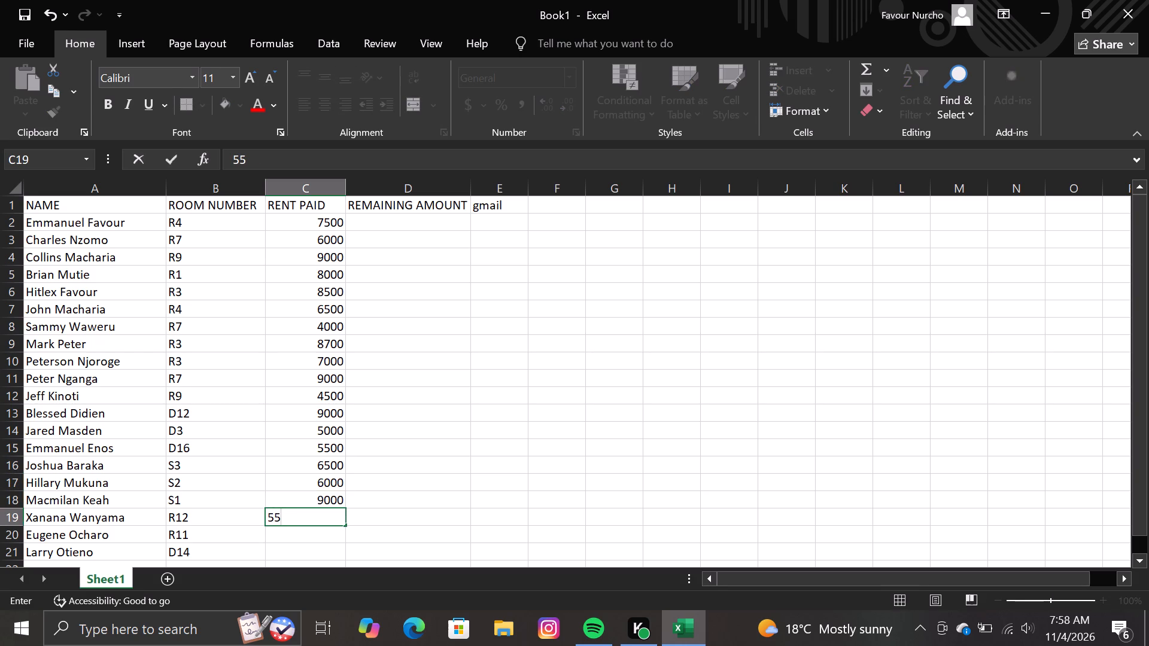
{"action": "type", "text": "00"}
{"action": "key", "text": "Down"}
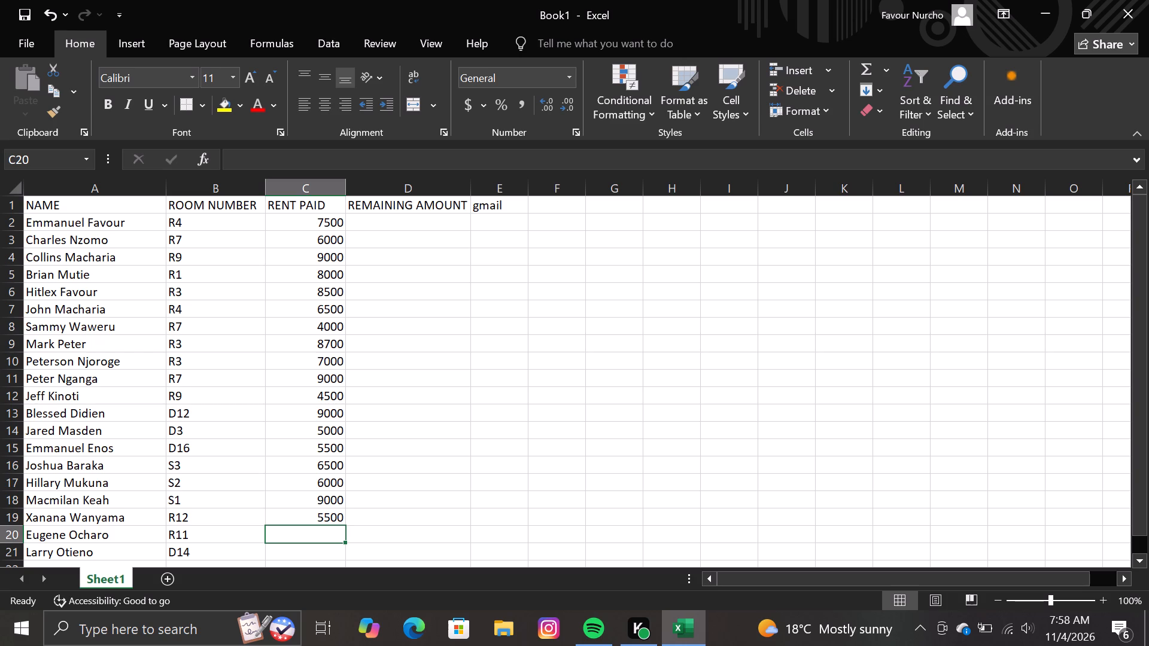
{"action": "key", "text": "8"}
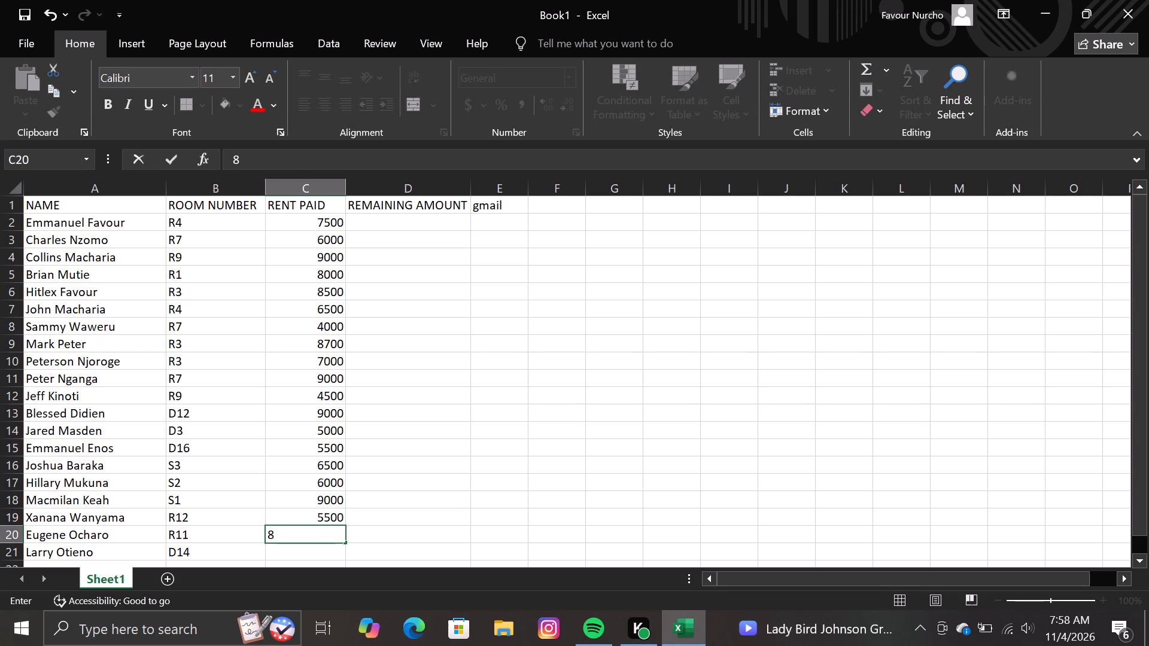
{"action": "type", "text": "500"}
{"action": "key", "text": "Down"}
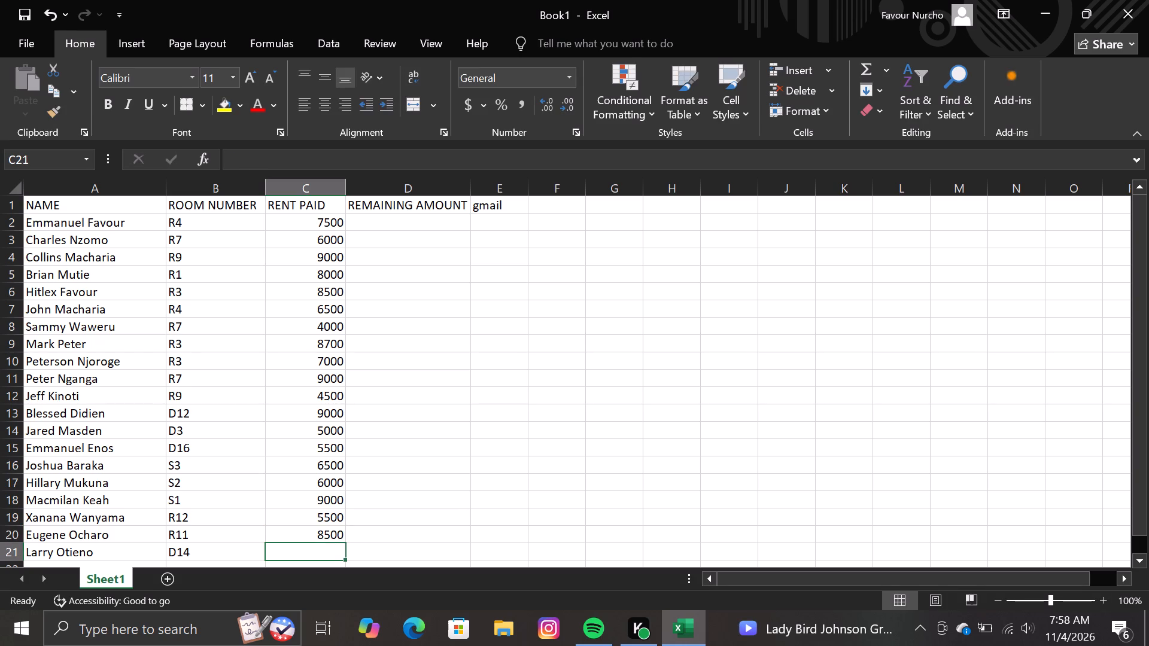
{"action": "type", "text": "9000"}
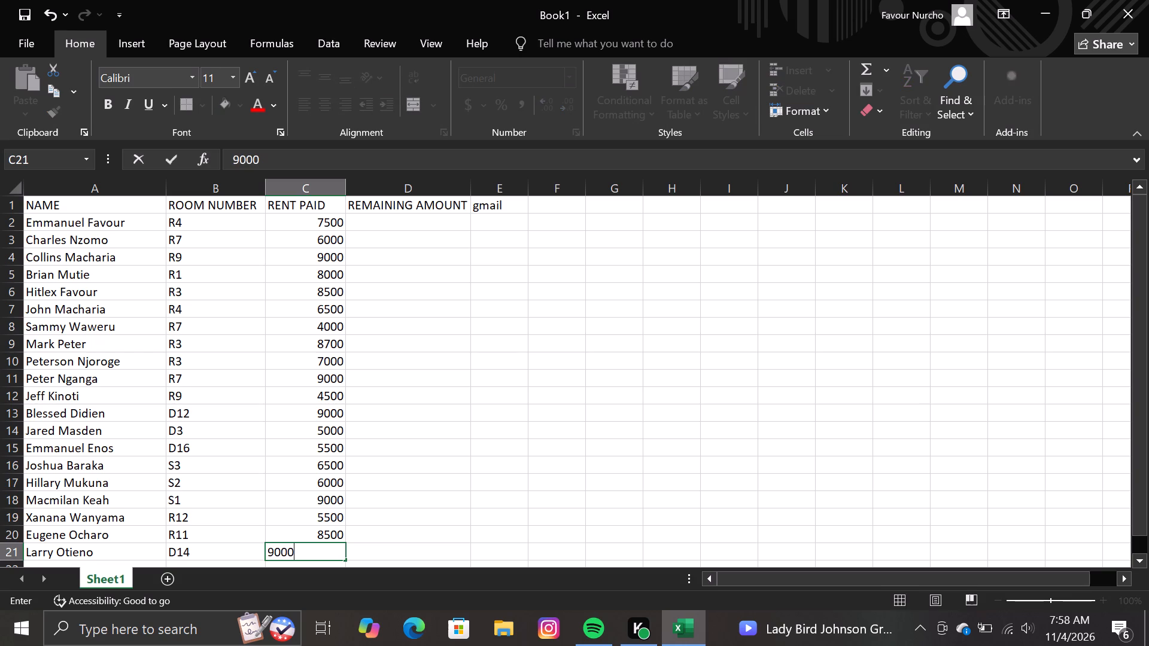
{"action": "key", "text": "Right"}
Examine the recently used functions available to insert in cell D2 of the REMAINING AMOUNT column, then leave without inserting one.
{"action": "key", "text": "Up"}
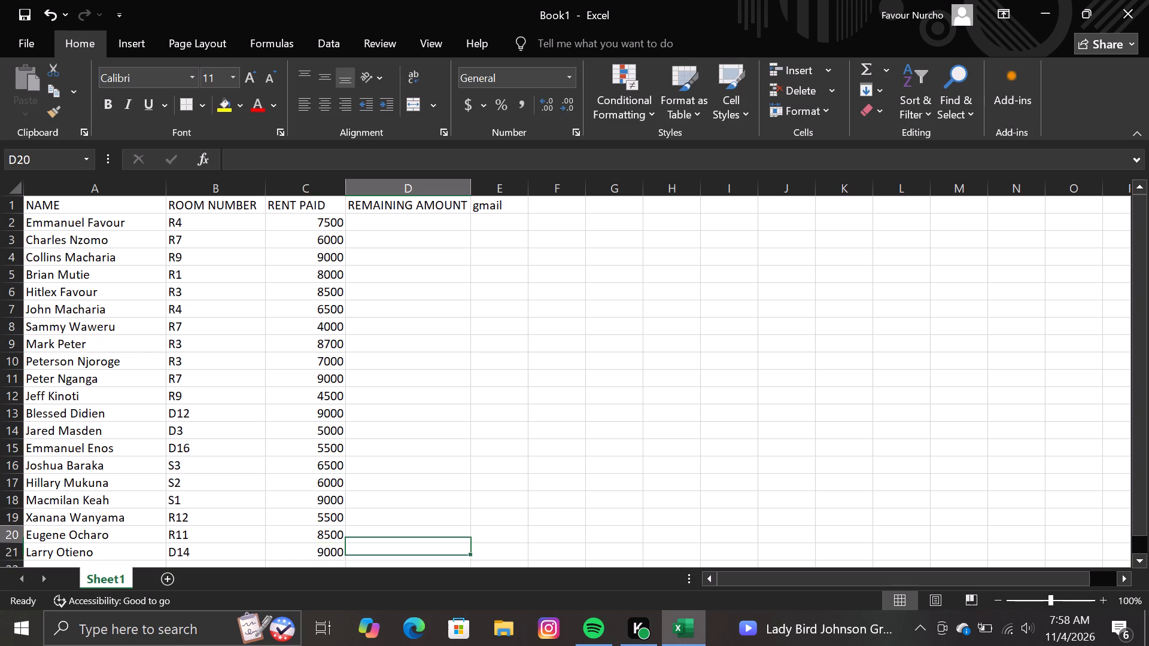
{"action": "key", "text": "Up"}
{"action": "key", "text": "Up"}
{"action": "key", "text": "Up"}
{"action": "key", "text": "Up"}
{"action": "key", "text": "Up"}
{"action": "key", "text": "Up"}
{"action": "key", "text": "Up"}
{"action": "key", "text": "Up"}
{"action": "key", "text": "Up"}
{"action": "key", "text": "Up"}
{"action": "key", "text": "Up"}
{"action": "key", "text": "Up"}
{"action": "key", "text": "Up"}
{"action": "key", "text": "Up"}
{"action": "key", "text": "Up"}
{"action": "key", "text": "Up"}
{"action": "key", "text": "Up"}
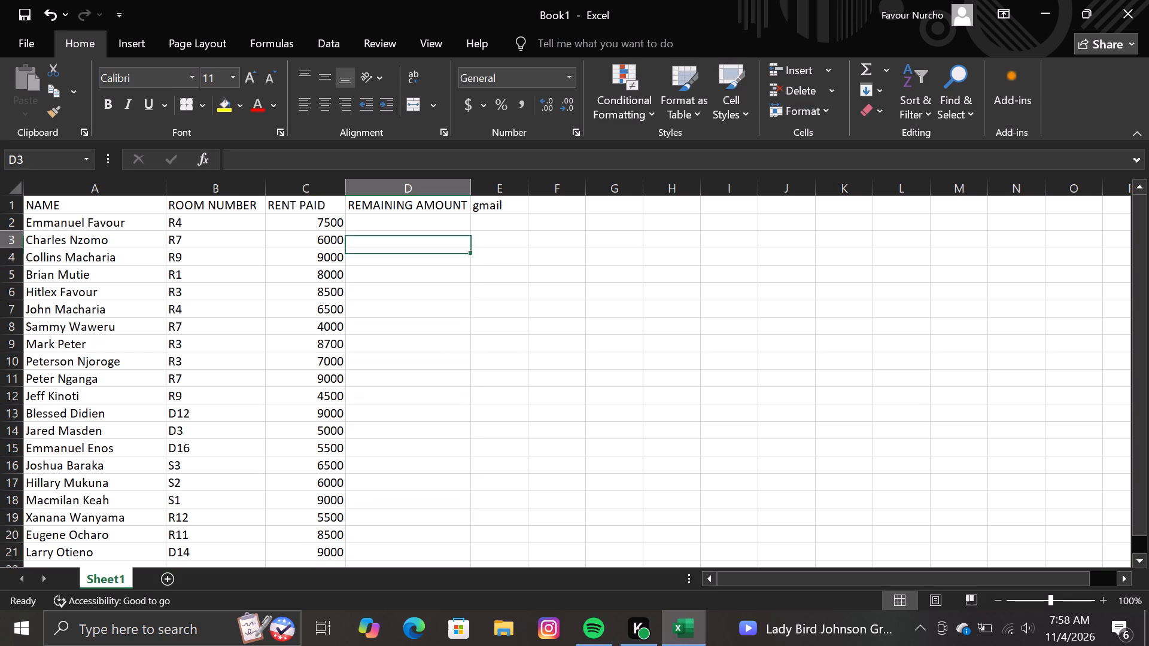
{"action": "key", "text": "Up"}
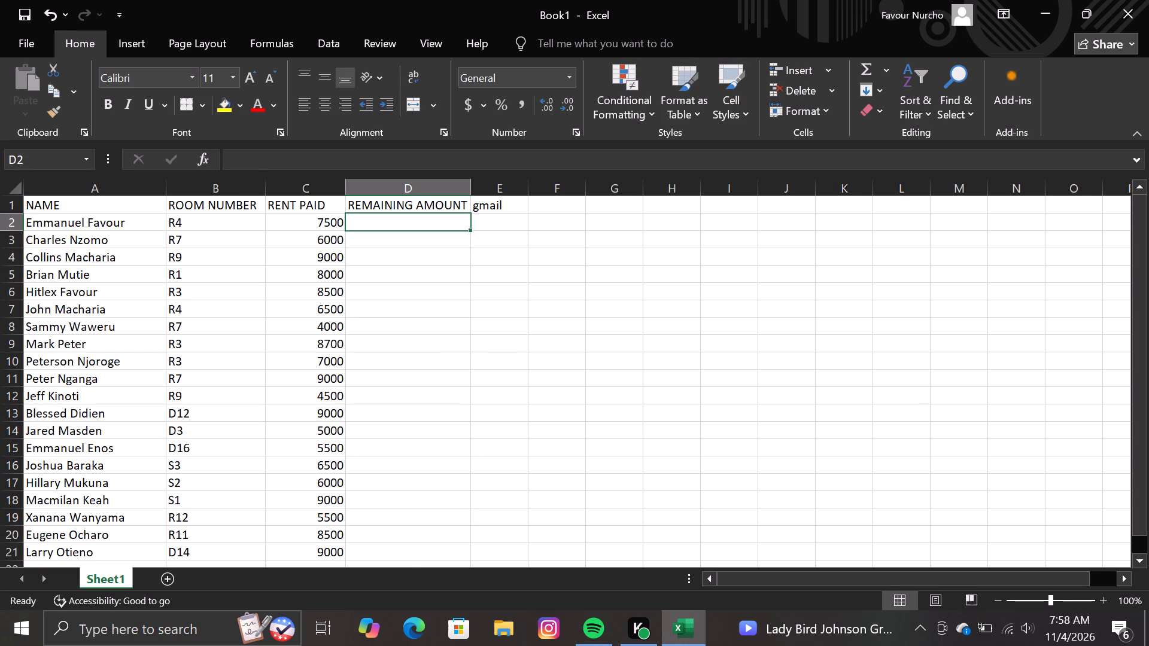
{"action": "left_click", "coordinate": [290, 220]}
{"action": "left_click", "coordinate": [390, 220]}
{"action": "left_click", "coordinate": [204, 154]}
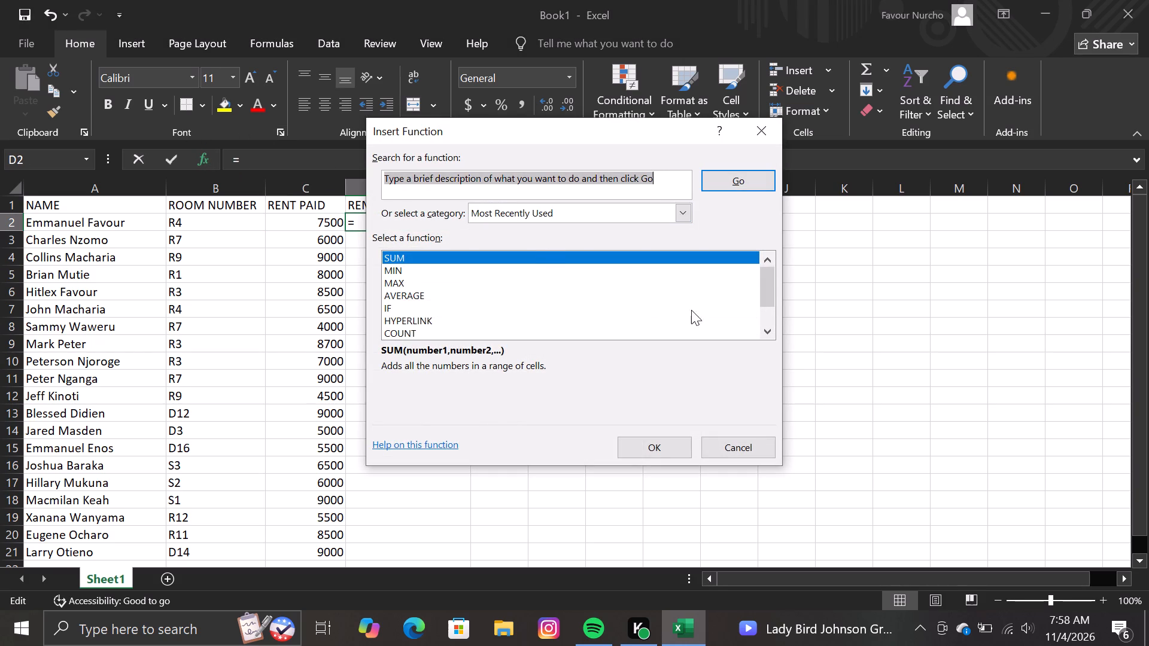
{"action": "left_click", "coordinate": [771, 330]}
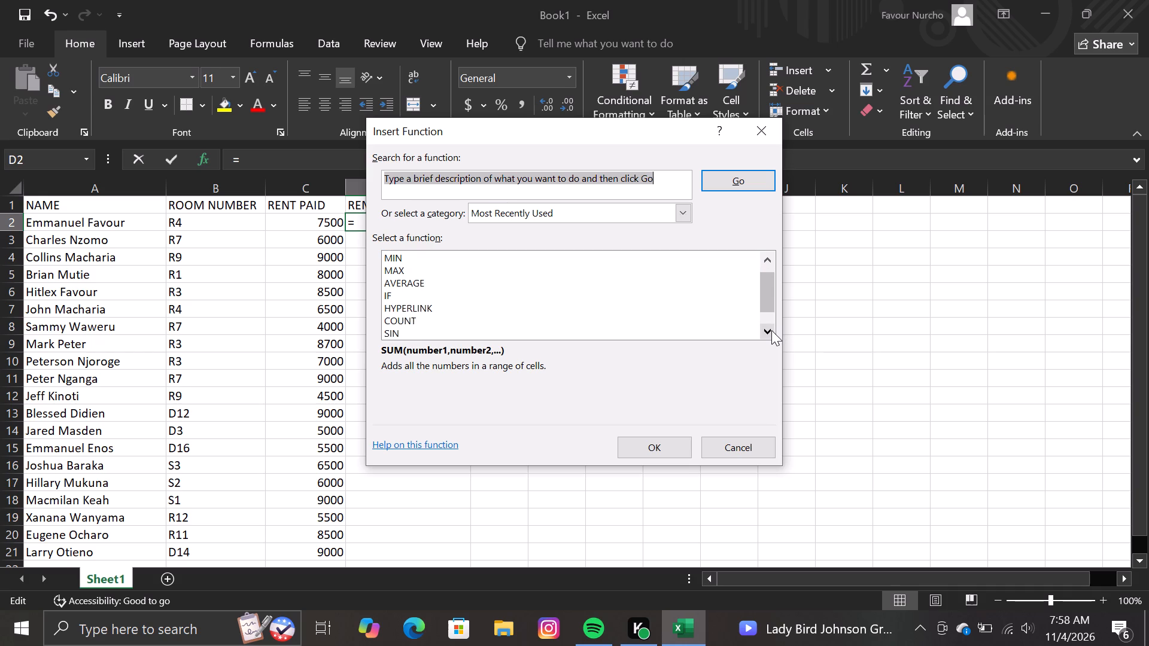
{"action": "left_click", "coordinate": [771, 330]}
{"action": "left_click", "coordinate": [771, 330]}
{"action": "left_click", "coordinate": [771, 330]}
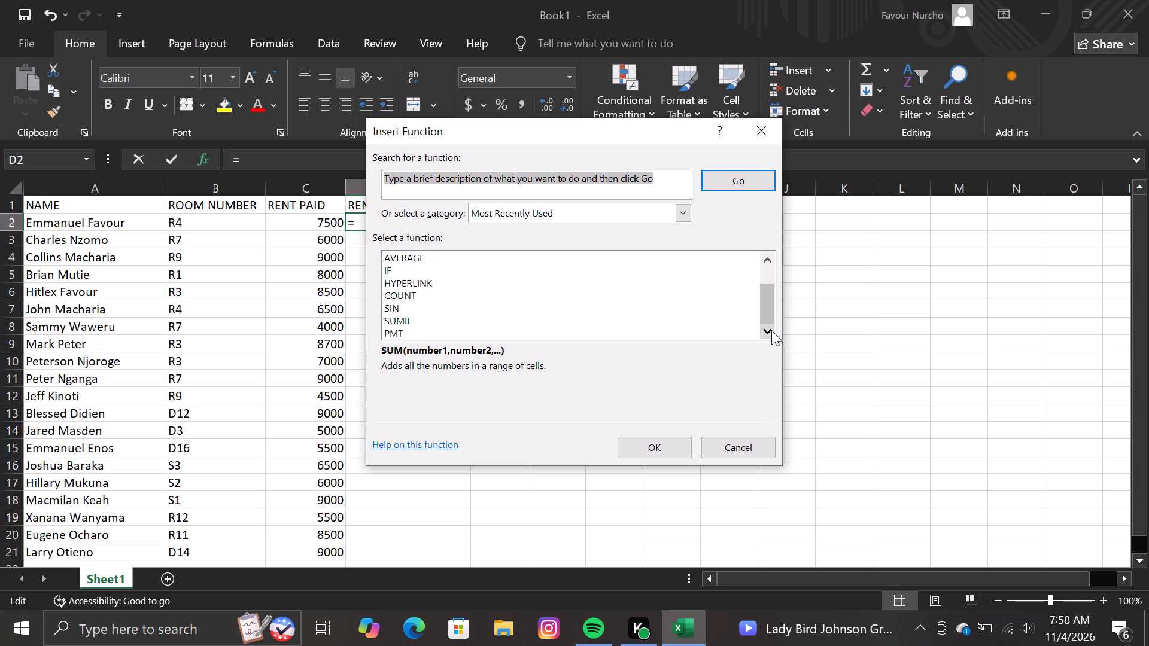
{"action": "left_click", "coordinate": [764, 263]}
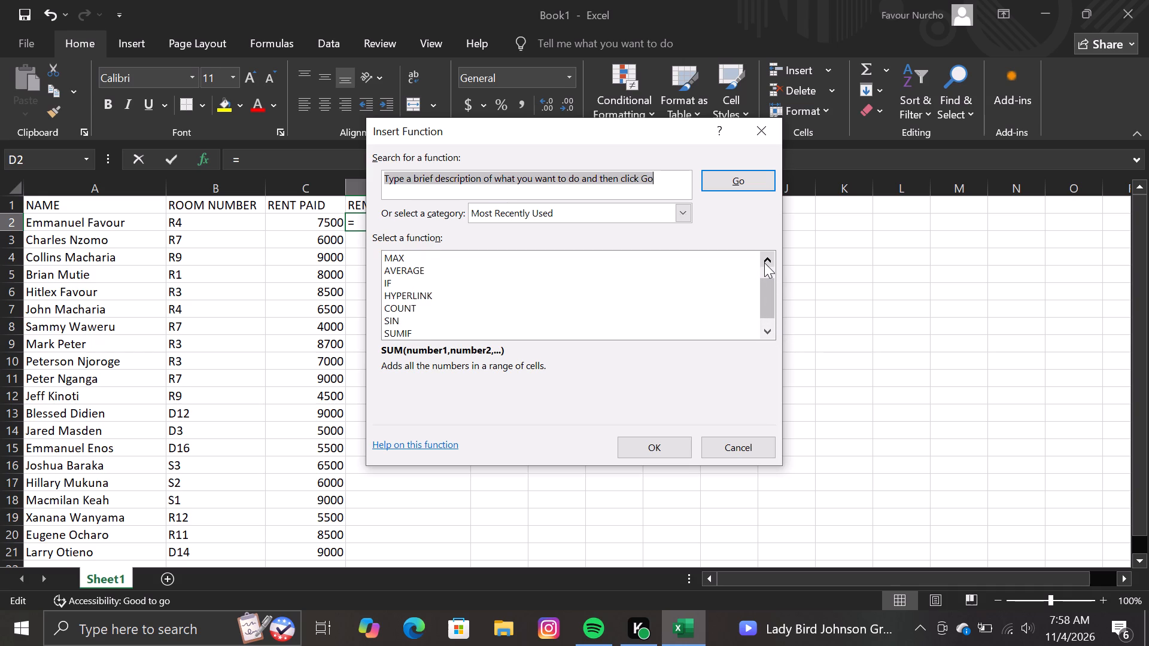
{"action": "left_click", "coordinate": [764, 263]}
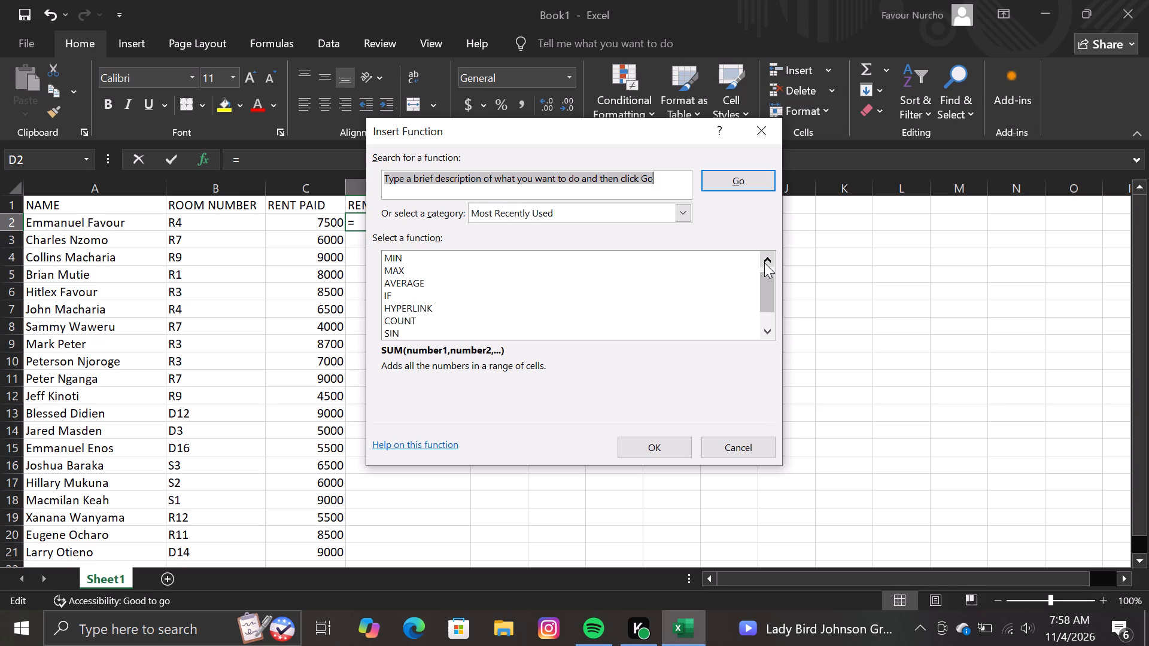
{"action": "left_click", "coordinate": [867, 290]}
{"action": "left_click", "coordinate": [867, 290]}
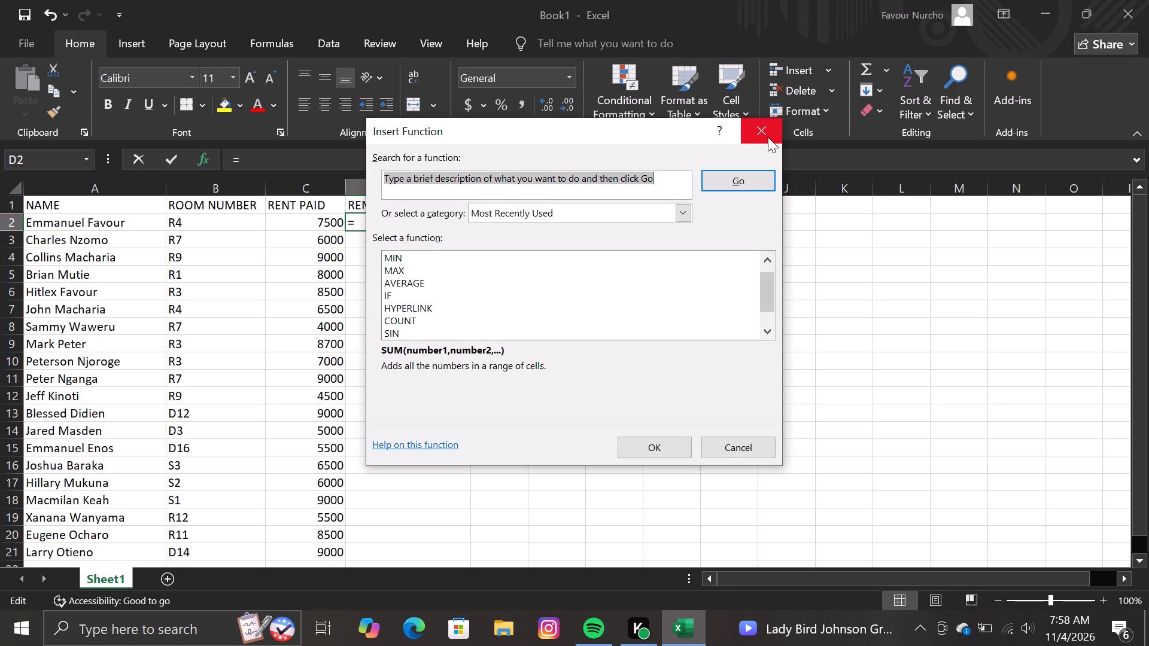
{"action": "left_click", "coordinate": [767, 137]}
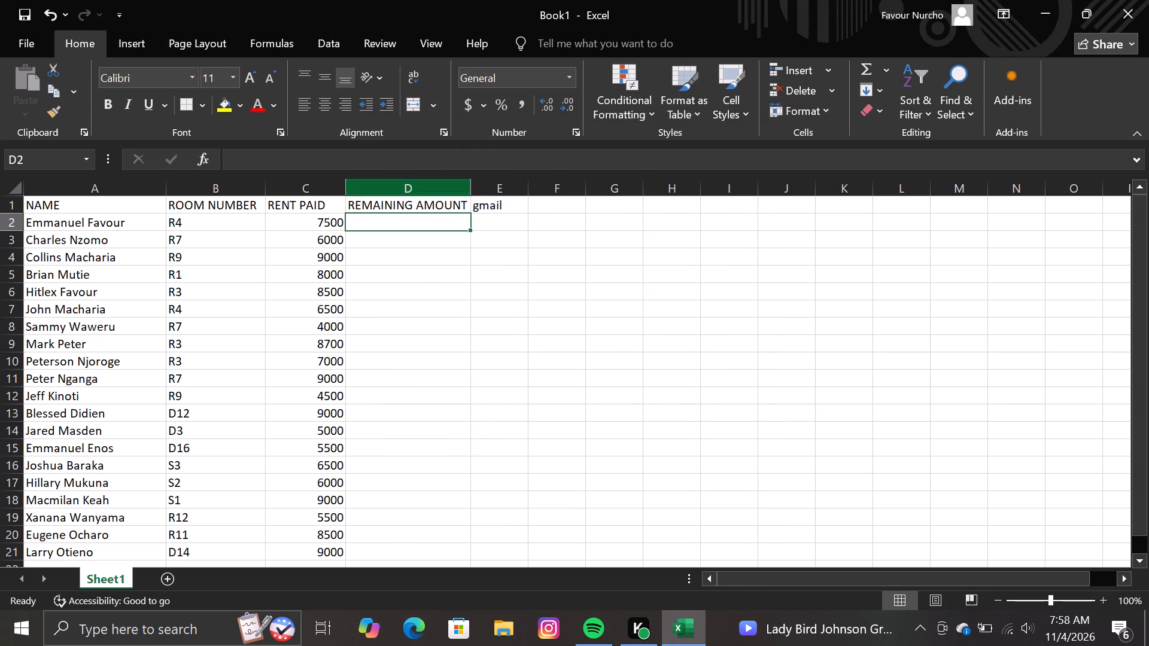
Select cell D2, the first entry cell of the REMAINING AMOUNT column.
{"action": "left_click", "coordinate": [361, 217]}
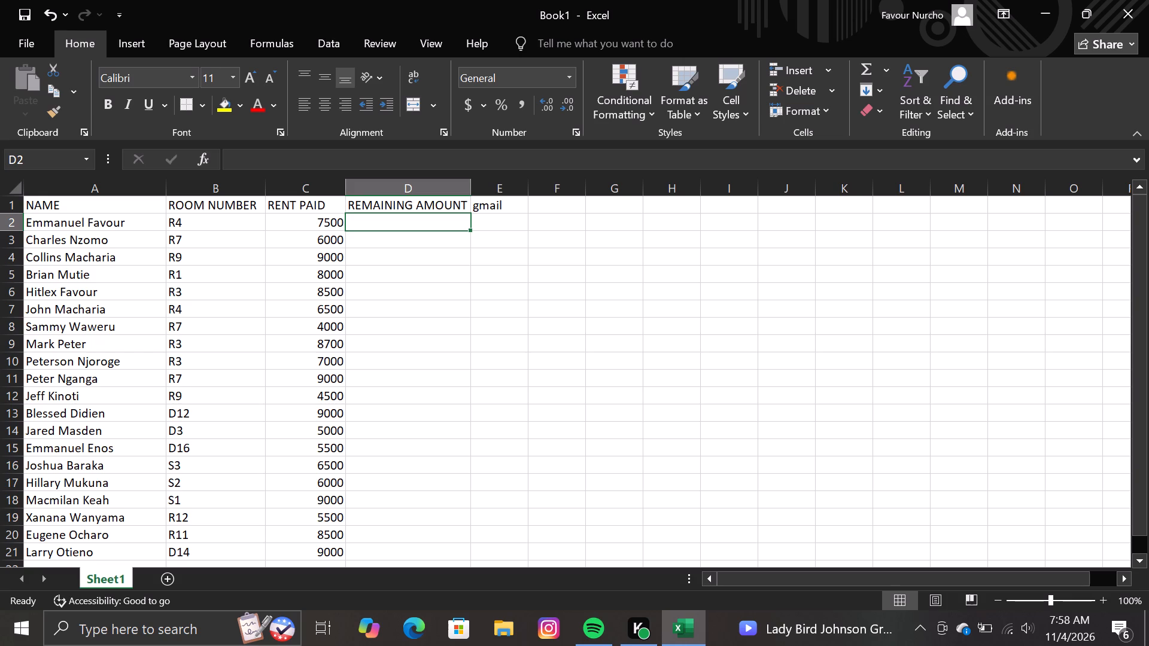
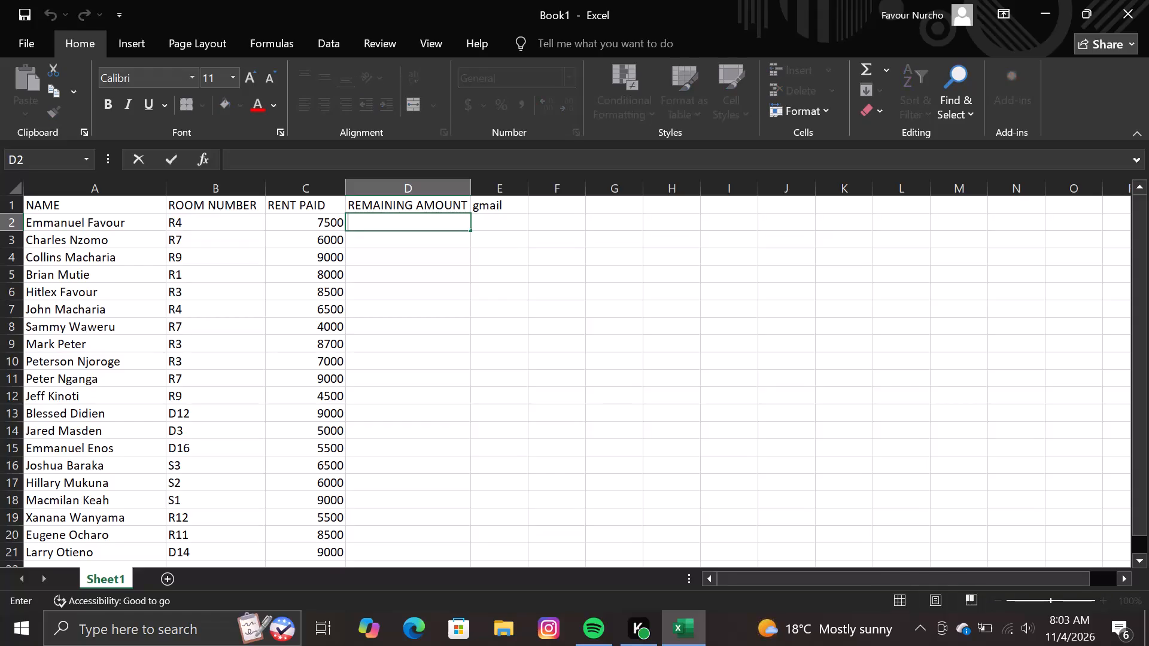
Fill cells D2 to D4 of the REMAINING AMOUNT column with 1500, 3000 and 0.
{"action": "type", "text": "15"}
{"action": "type", "text": "00"}
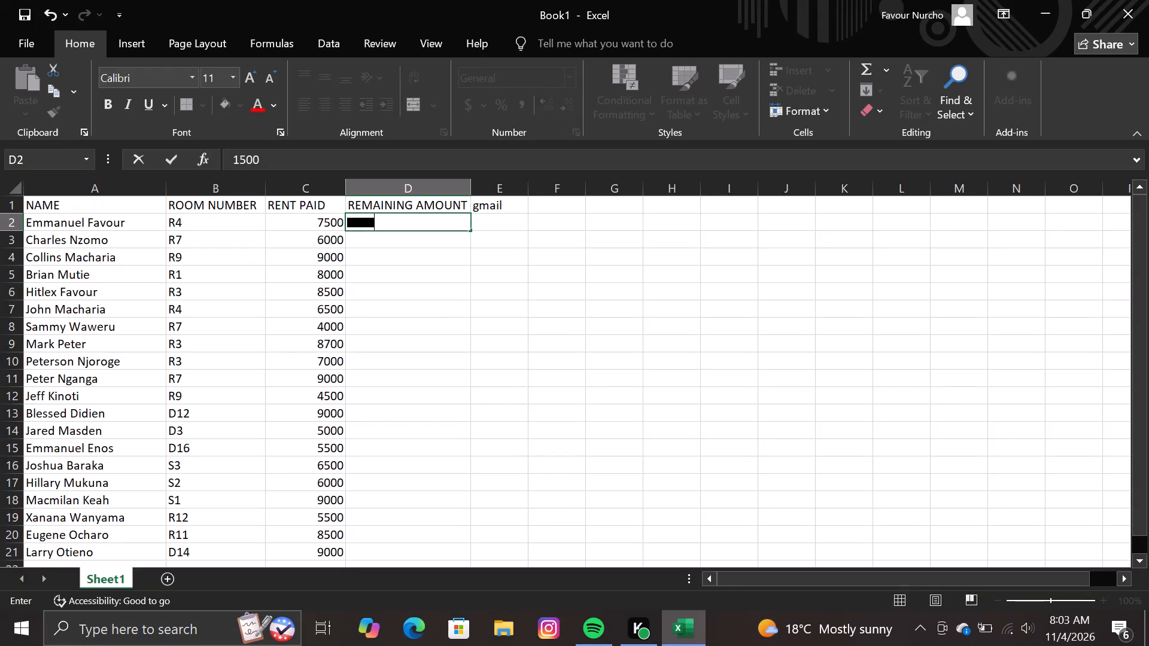
{"action": "key", "text": "Down"}
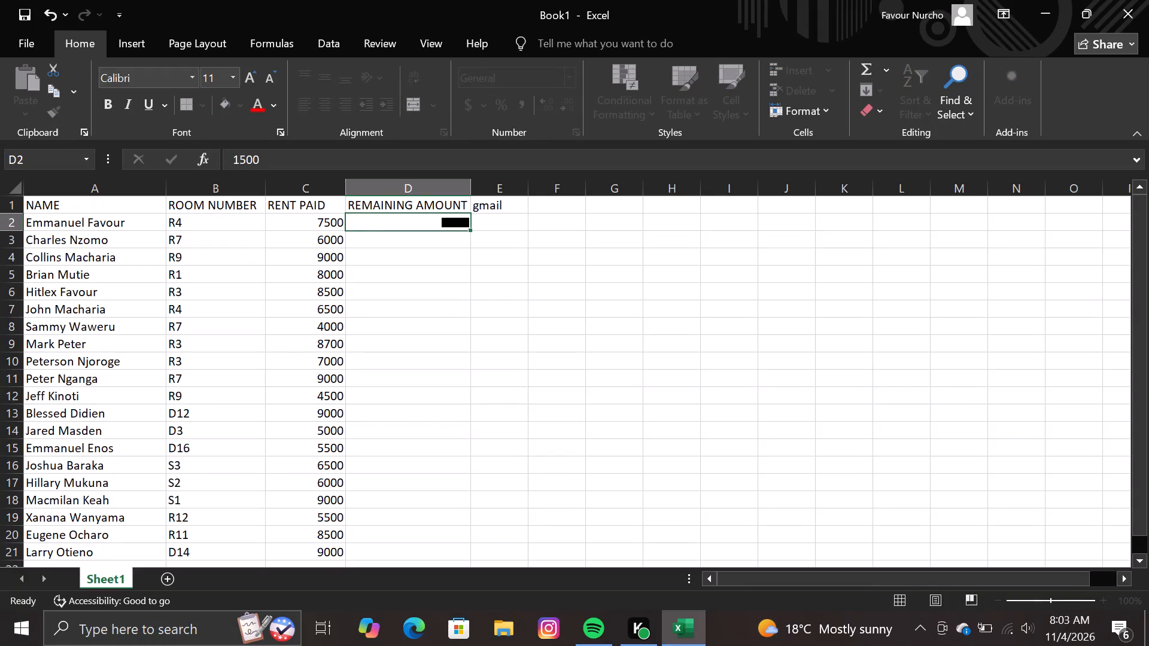
{"action": "key", "text": "3"}
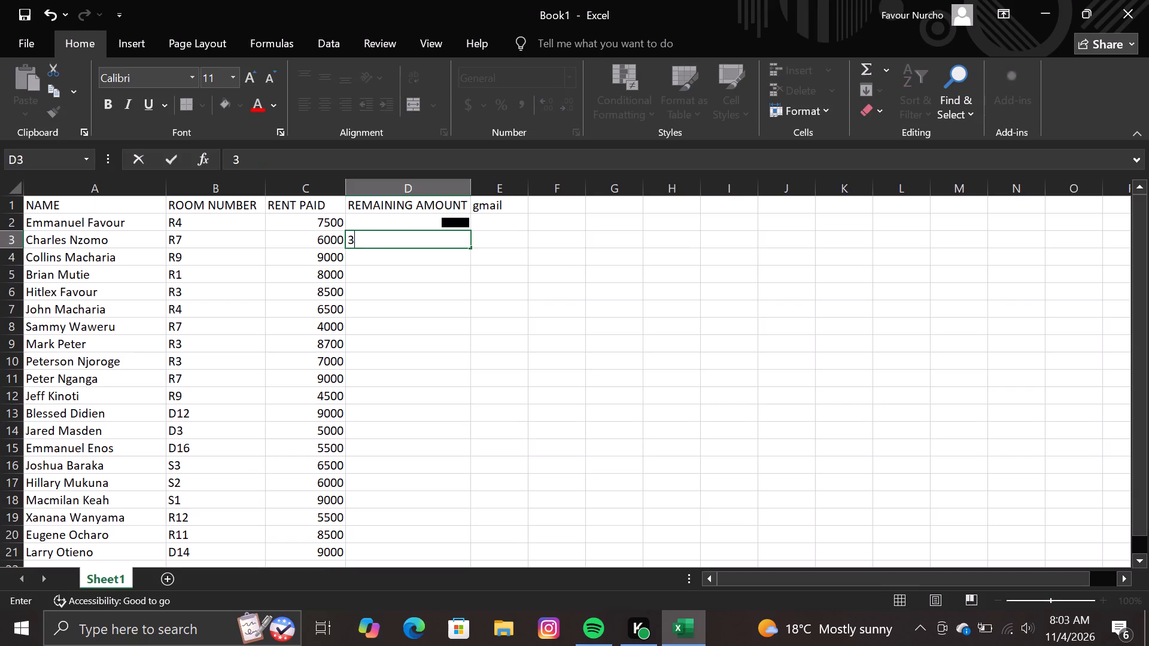
{"action": "type", "text": "000"}
{"action": "key", "text": "Down"}
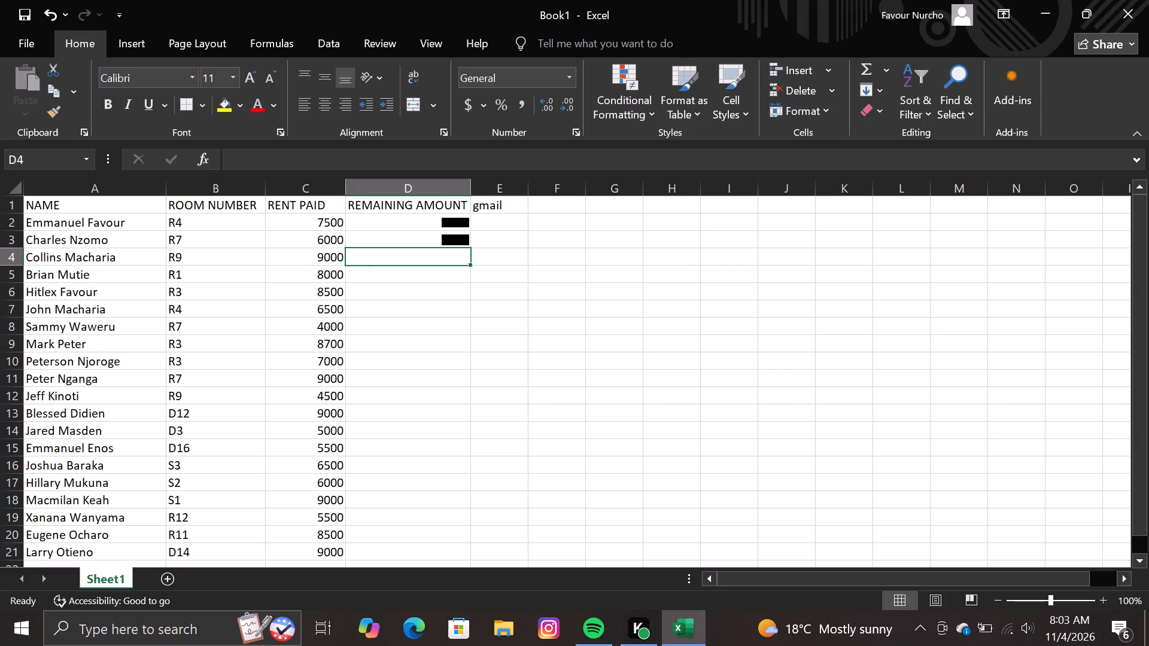
{"action": "key", "text": "0"}
{"action": "type", "text": ".00"}
{"action": "key", "text": "Down"}
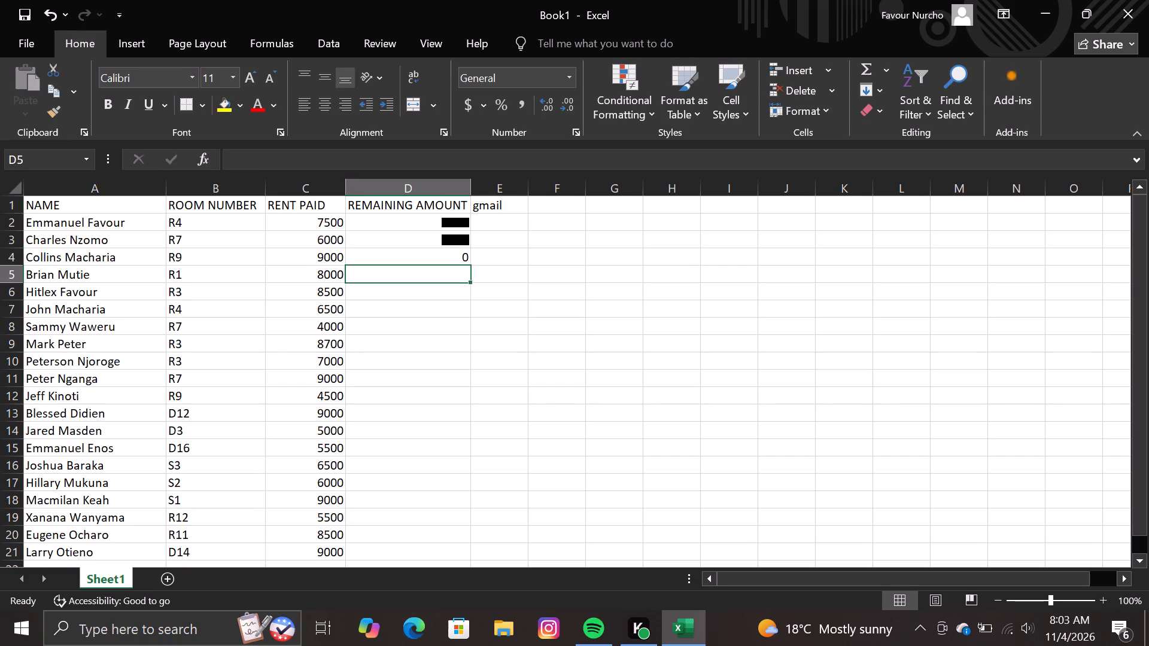
Fill cells D5 to D7 of the REMAINING AMOUNT column with 1000, 500 and 2500.
{"action": "key", "text": "1"}
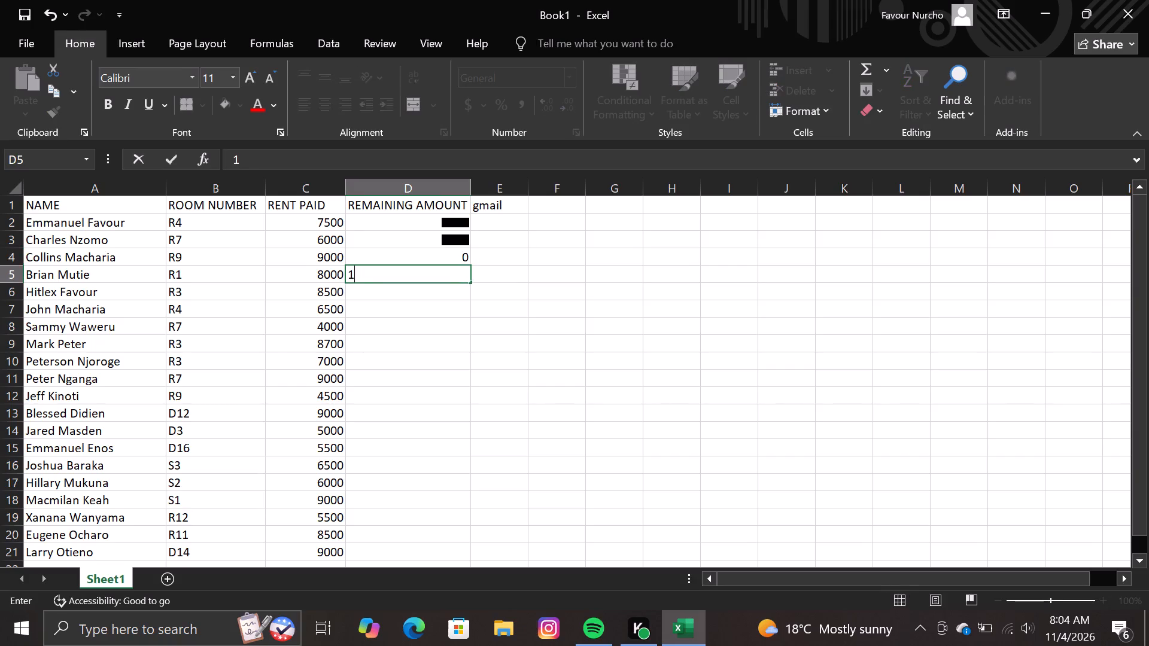
{"action": "type", "text": "000"}
{"action": "key", "text": "Down"}
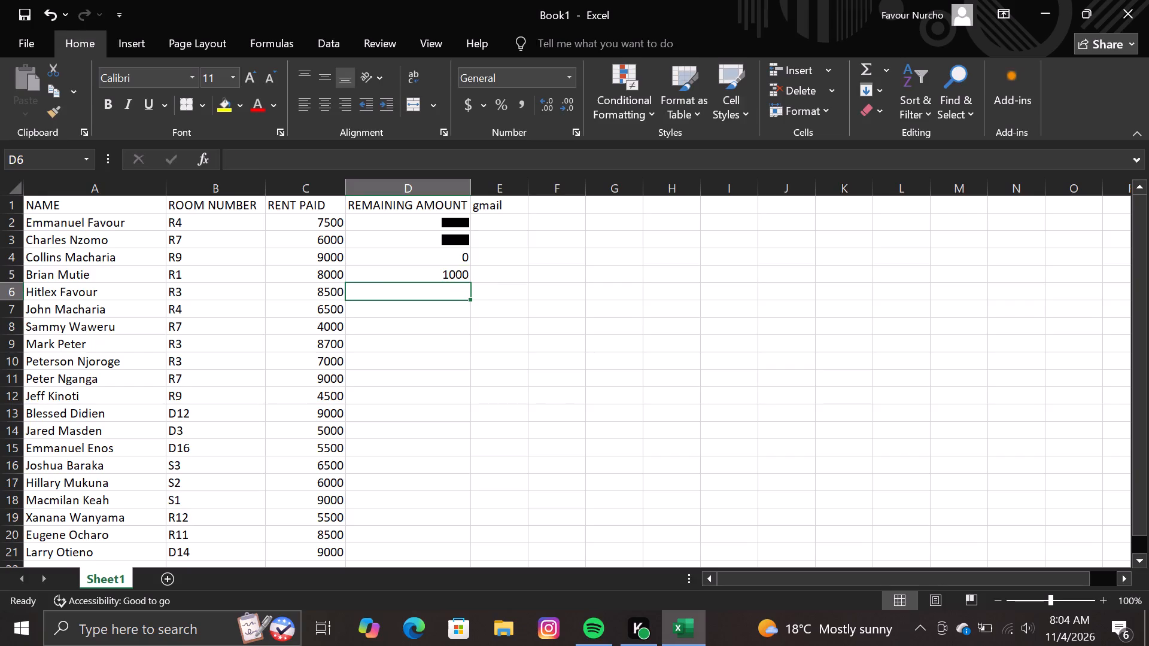
{"action": "type", "text": "500"}
{"action": "key", "text": "Down"}
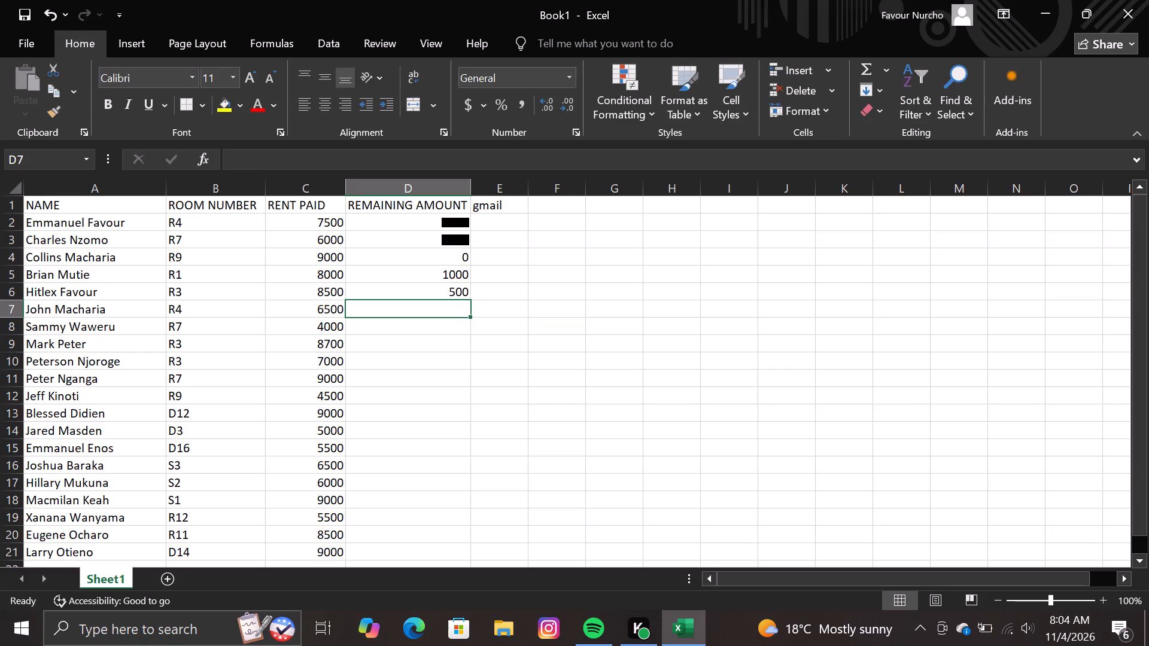
{"action": "type", "text": "25"}
{"action": "type", "text": "00"}
{"action": "key", "text": "Down"}
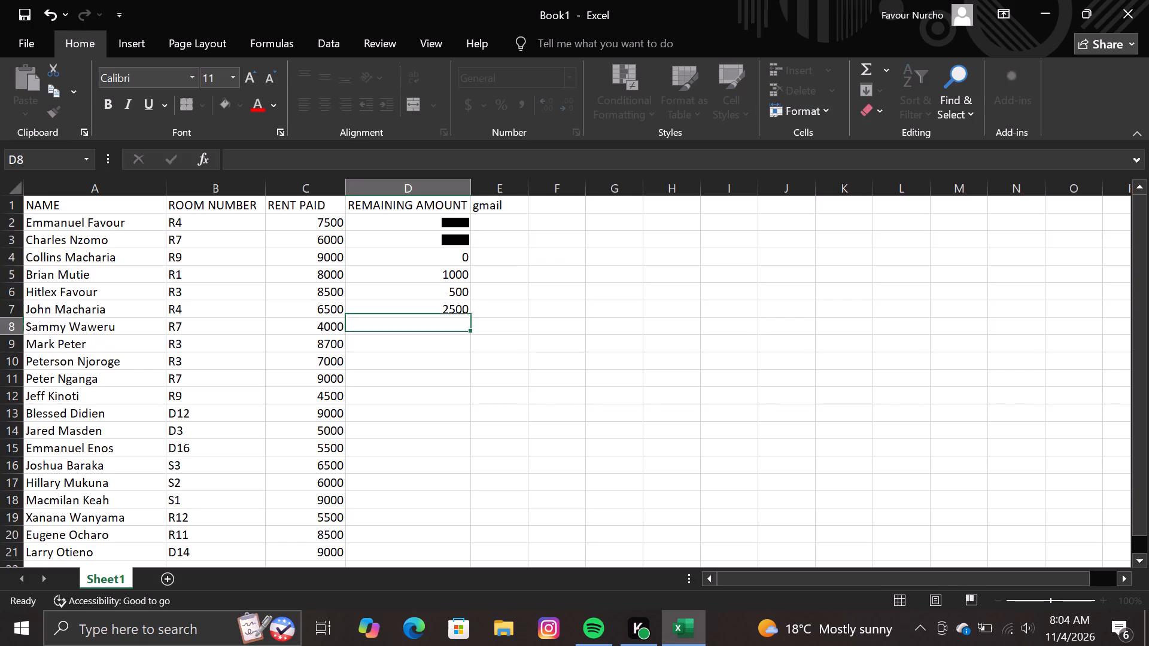
Fill cells D8 to D10 of the REMAINING AMOUNT column with 5000, 300 and 200.
{"action": "type", "text": "5000"}
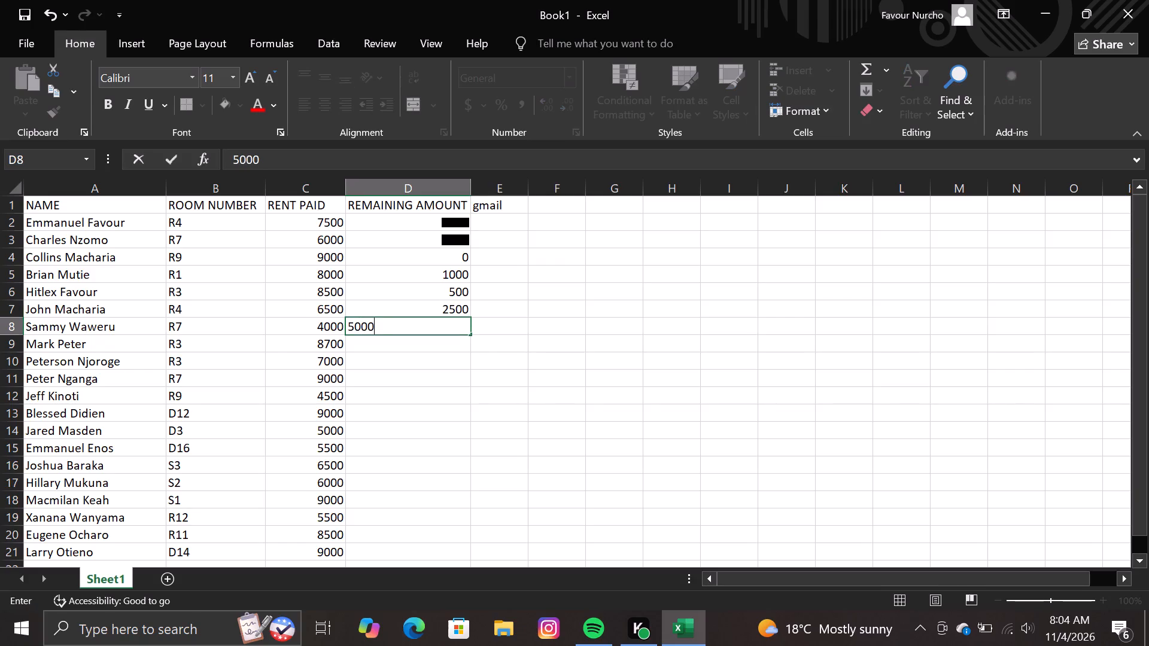
{"action": "key", "text": "Down"}
{"action": "type", "text": "300"}
{"action": "key", "text": "Down"}
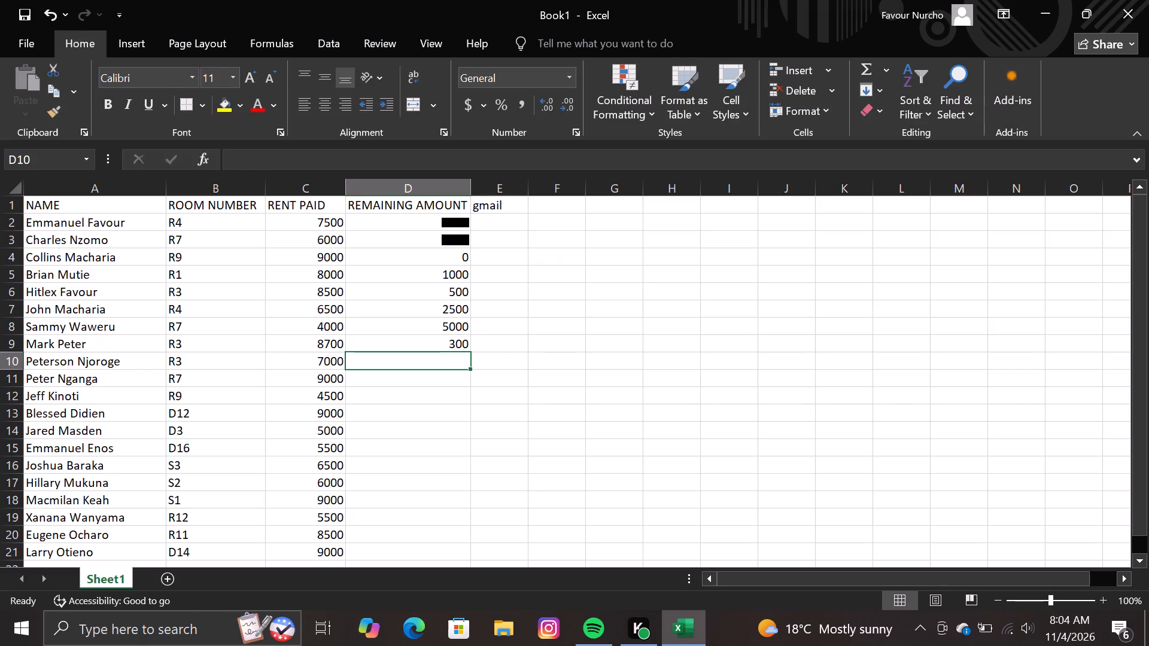
{"action": "key", "text": "2"}
{"action": "type", "text": "00"}
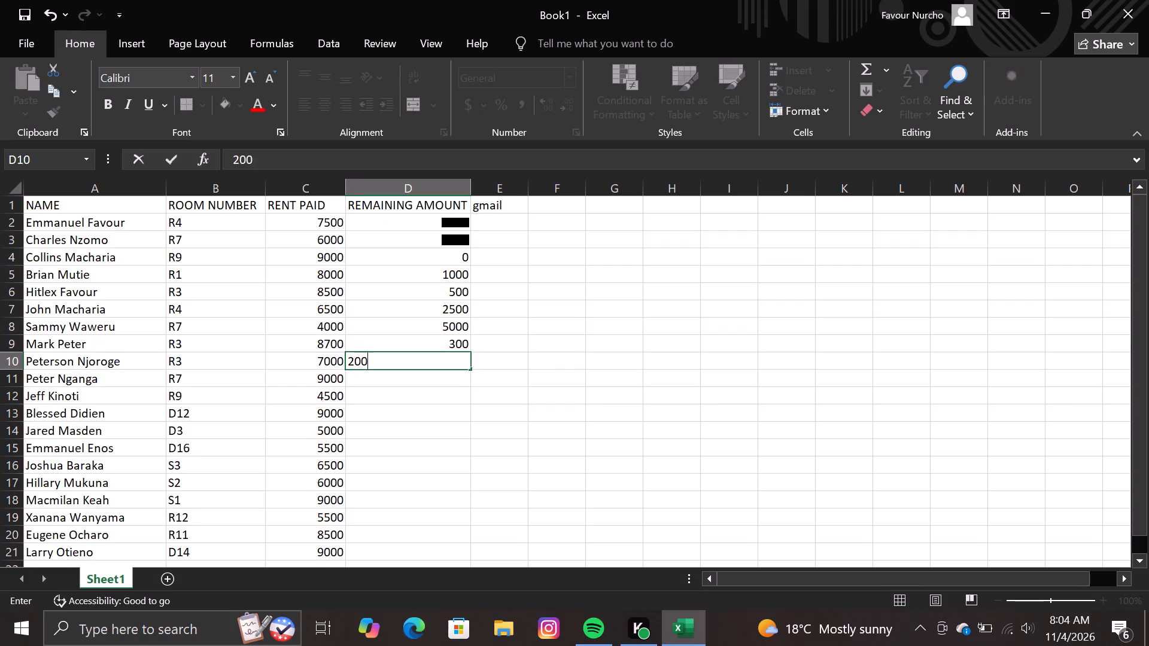
{"action": "key", "text": "Down"}
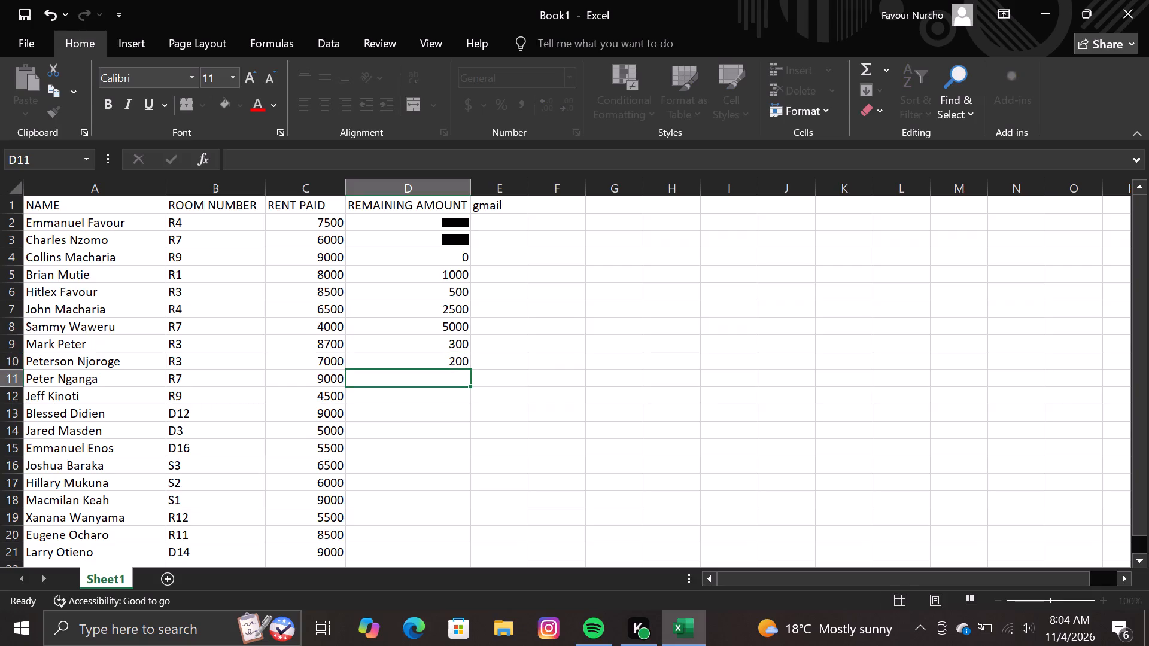
Correct the remaining amount in cell D10 to 2000.
{"action": "key", "text": "Up"}
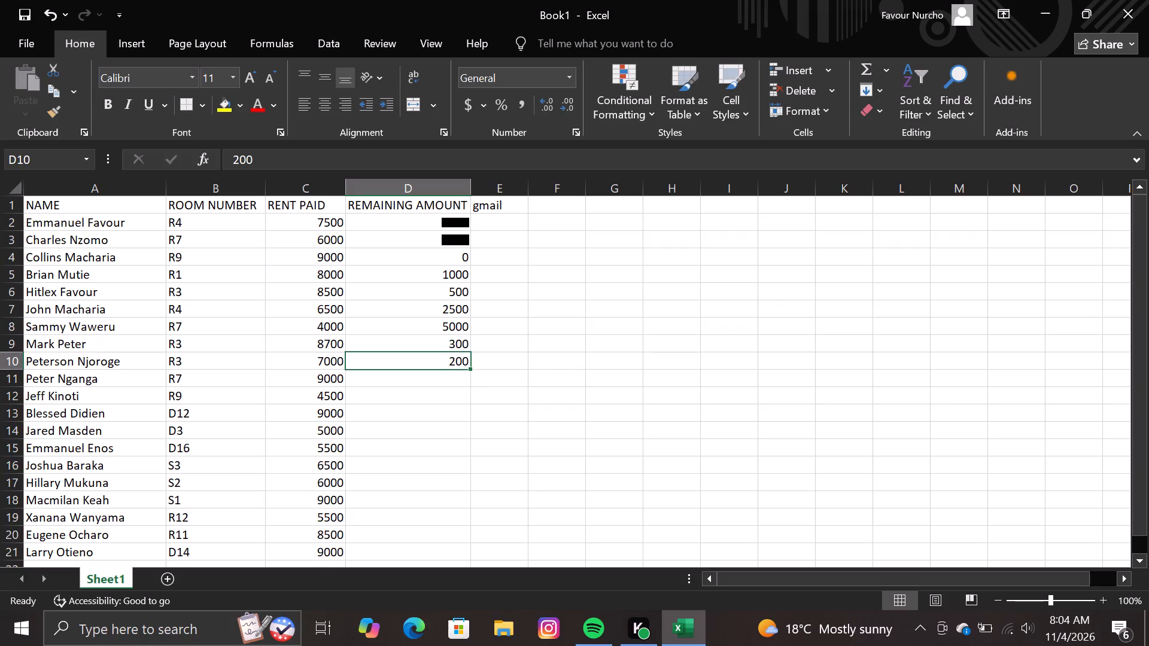
{"action": "left_click", "coordinate": [466, 364]}
{"action": "double_click", "coordinate": [466, 364]}
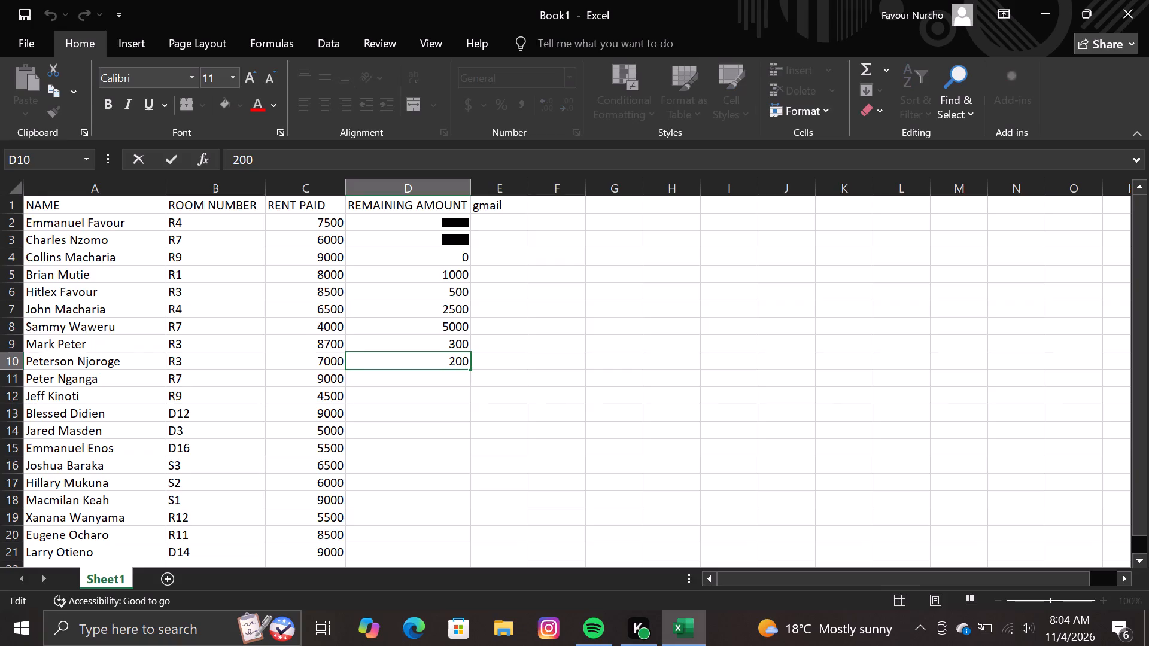
{"action": "key", "text": "0"}
{"action": "key", "text": "Down"}
{"action": "key", "text": "Down"}
{"action": "key", "text": "Down"}
{"action": "key", "text": "space"}
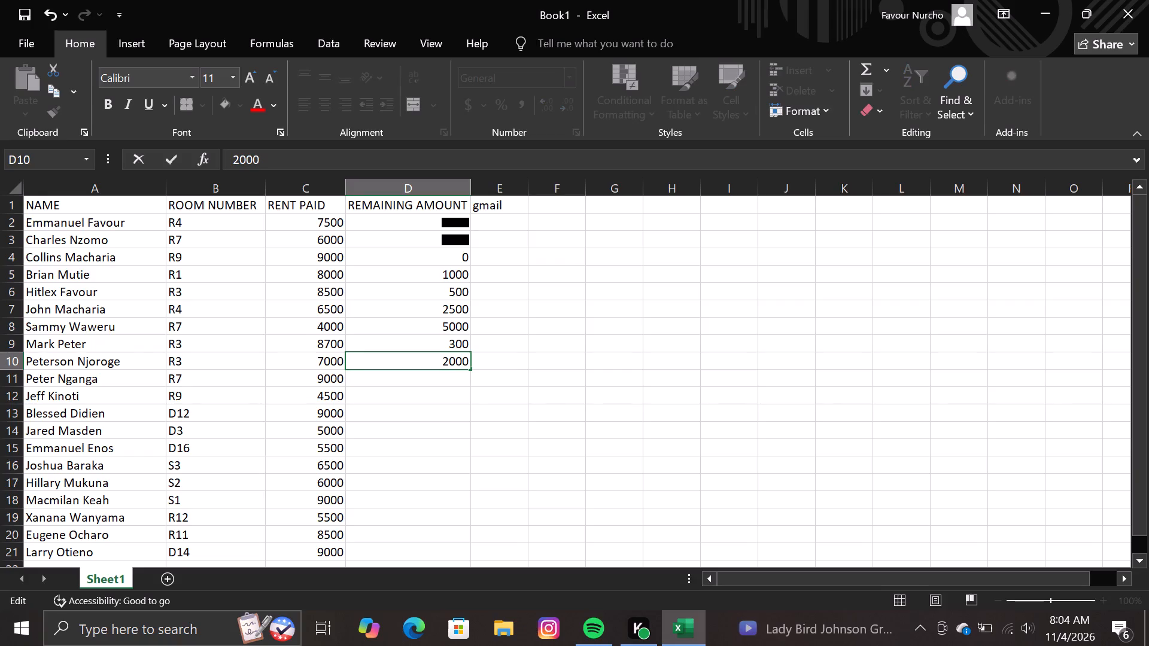
{"action": "left_click", "coordinate": [448, 370]}
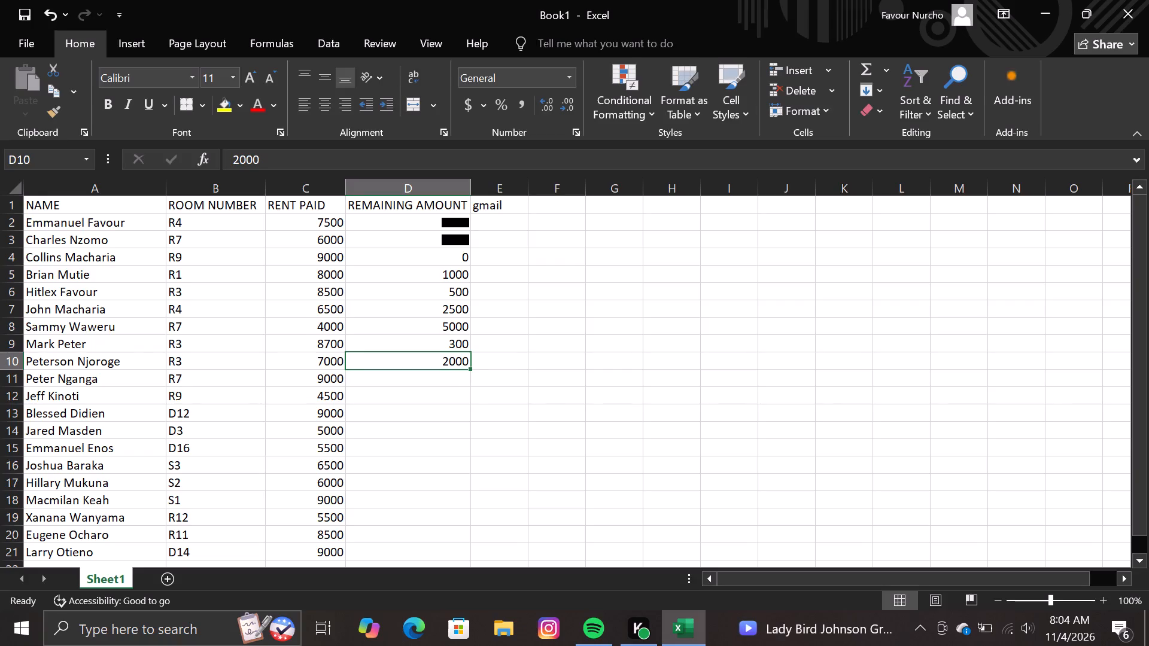
{"action": "left_click", "coordinate": [448, 370]}
{"action": "double_click", "coordinate": [448, 370]}
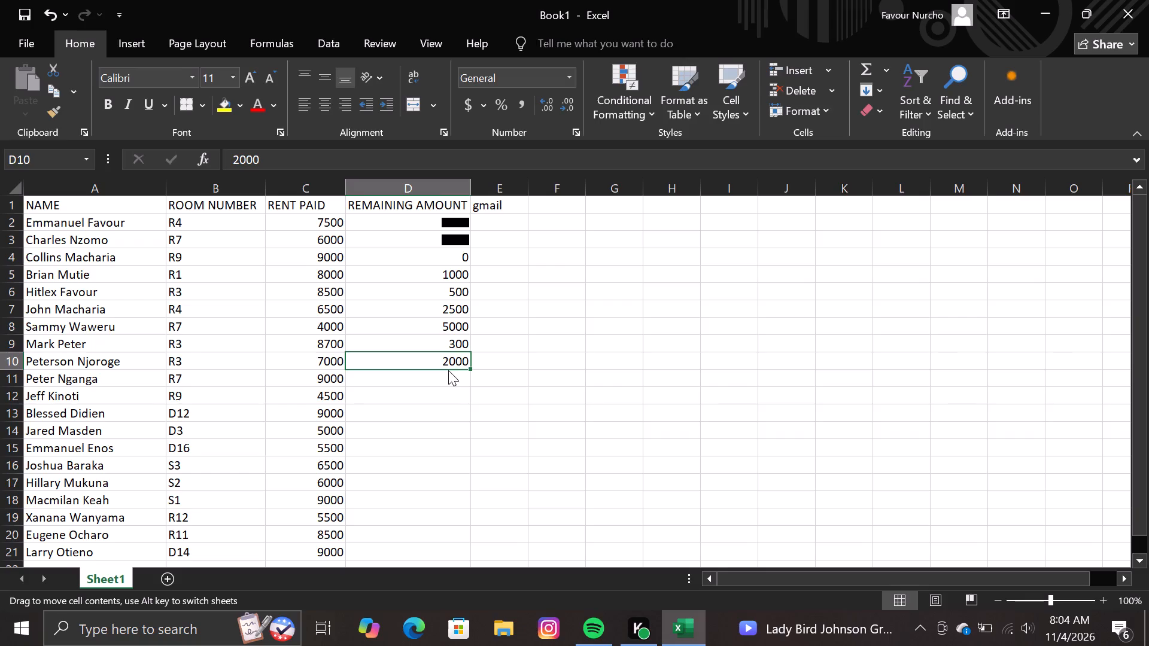
Fill cells D11 to D13 of the REMAINING AMOUNT column with 0, 4500 and 0.
{"action": "left_click", "coordinate": [440, 378]}
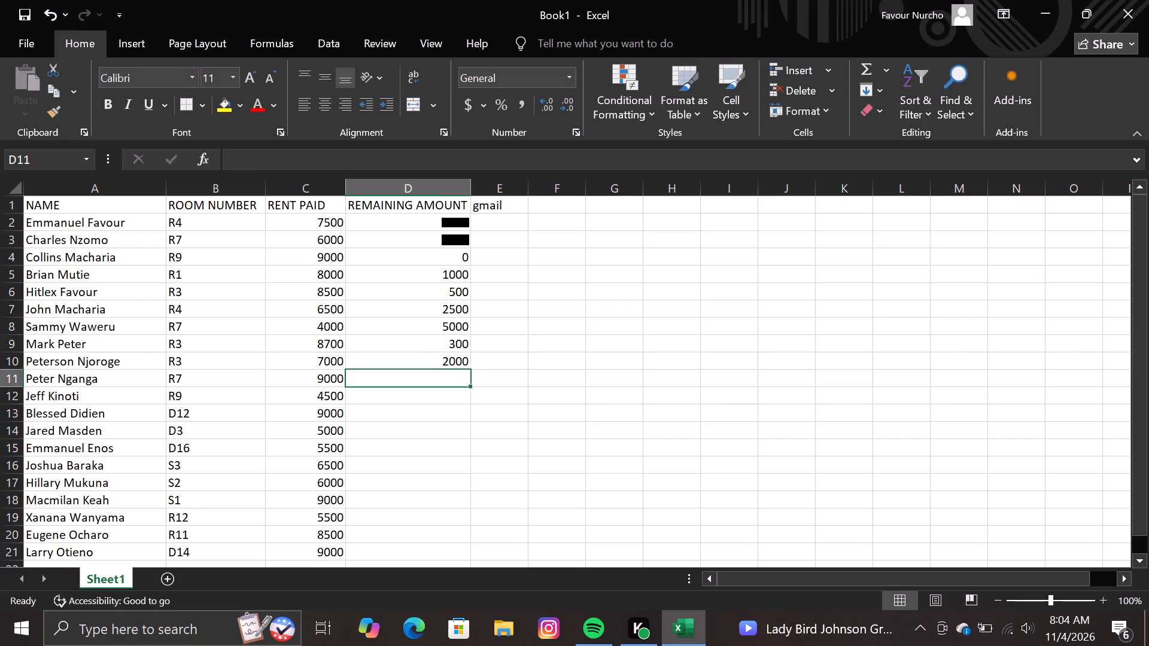
{"action": "key", "text": "0"}
{"action": "key", "text": "Down"}
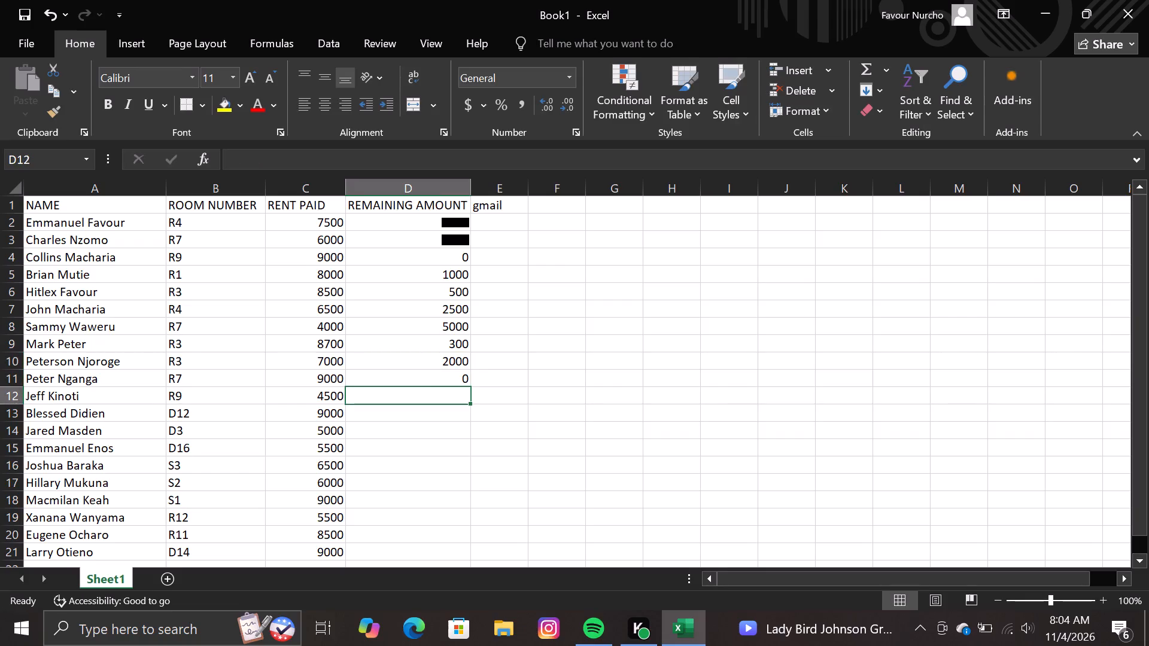
{"action": "type", "text": "4500"}
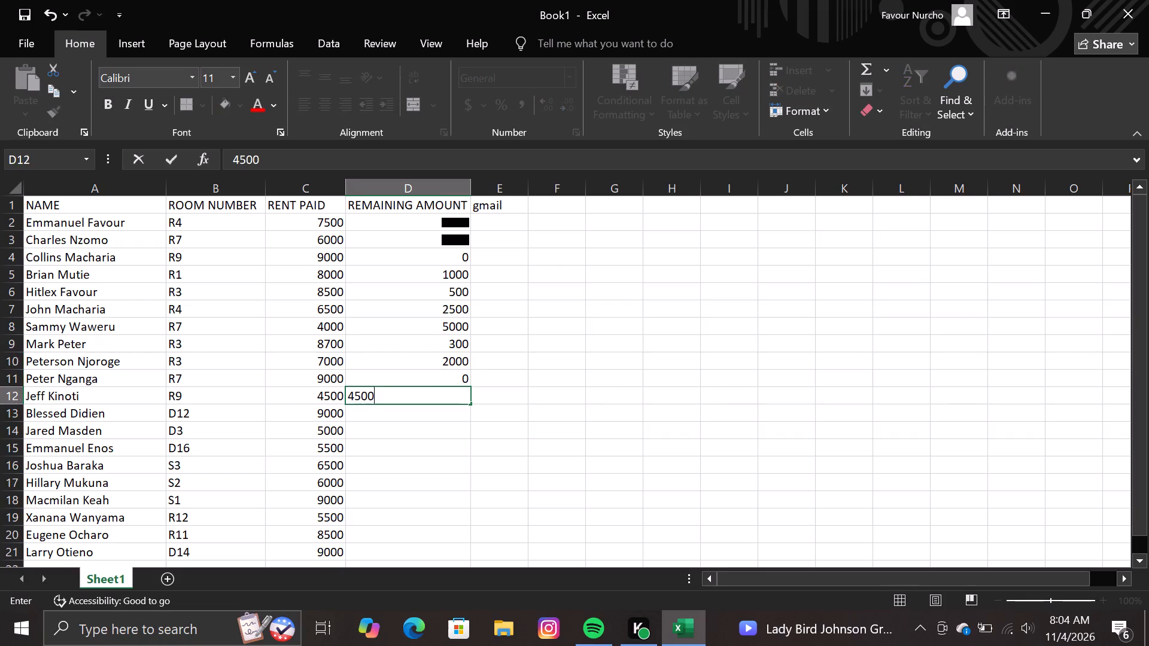
{"action": "key", "text": "Down"}
{"action": "key", "text": "0"}
{"action": "key", "text": "Down"}
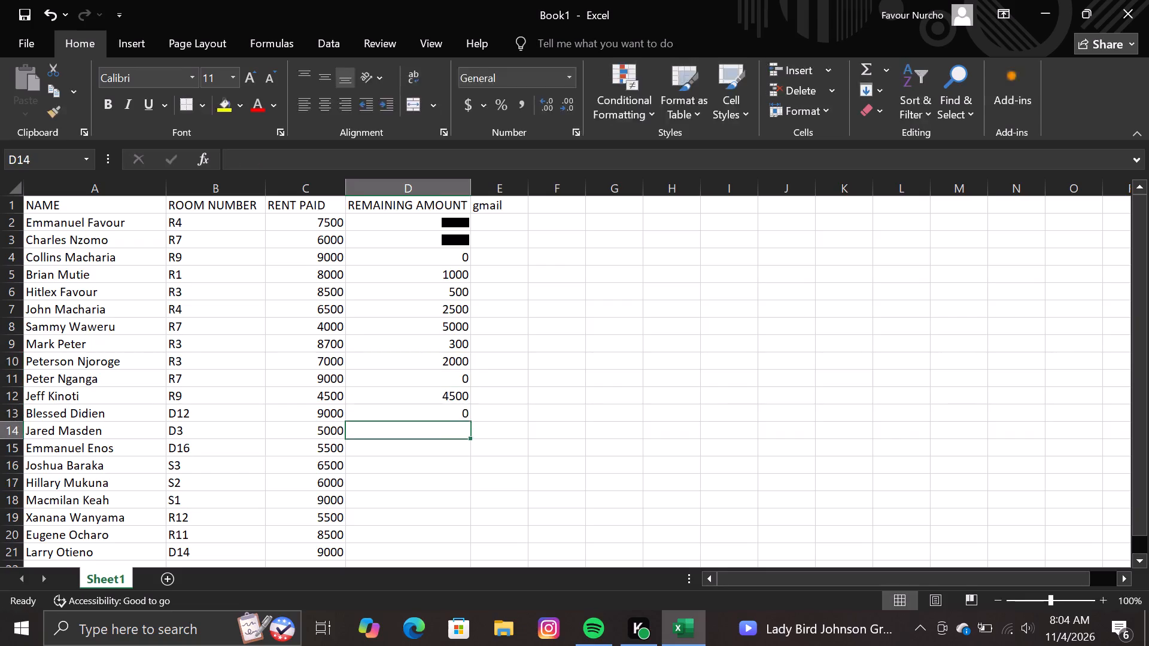
Fill cells D14 to D17 of the REMAINING AMOUNT column with 4000, 3500, 2500 and 3000.
{"action": "type", "text": "4000"}
{"action": "key", "text": "Down"}
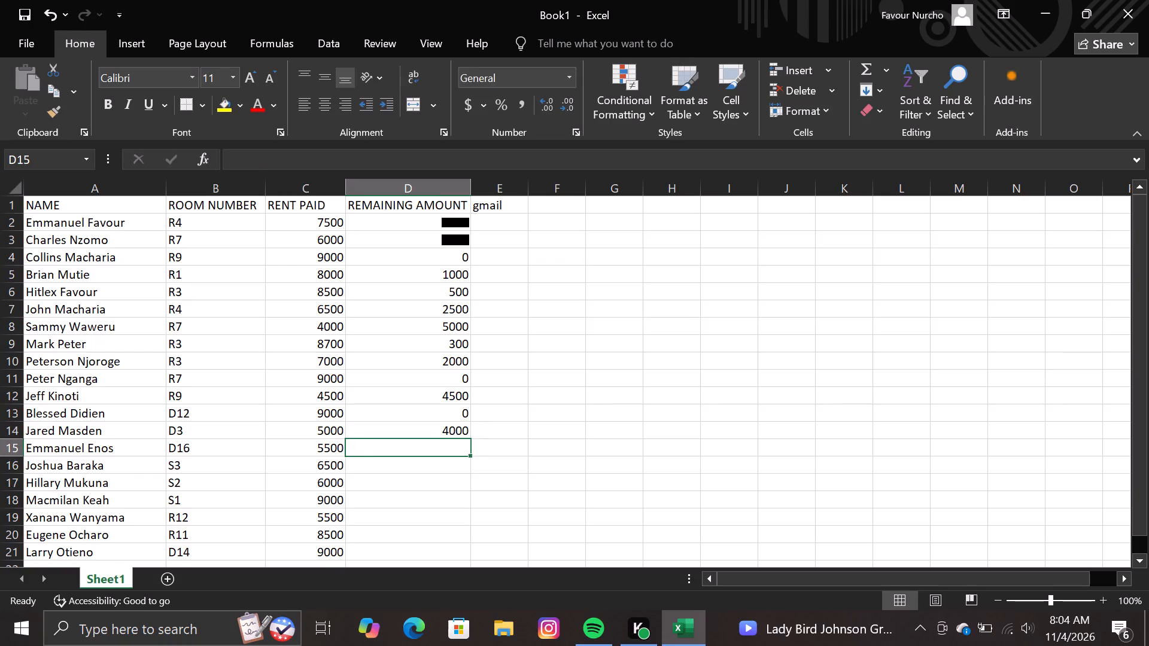
{"action": "type", "text": "35"}
{"action": "type", "text": "00"}
{"action": "key", "text": "Down"}
{"action": "type", "text": "2500"}
{"action": "key", "text": "Down"}
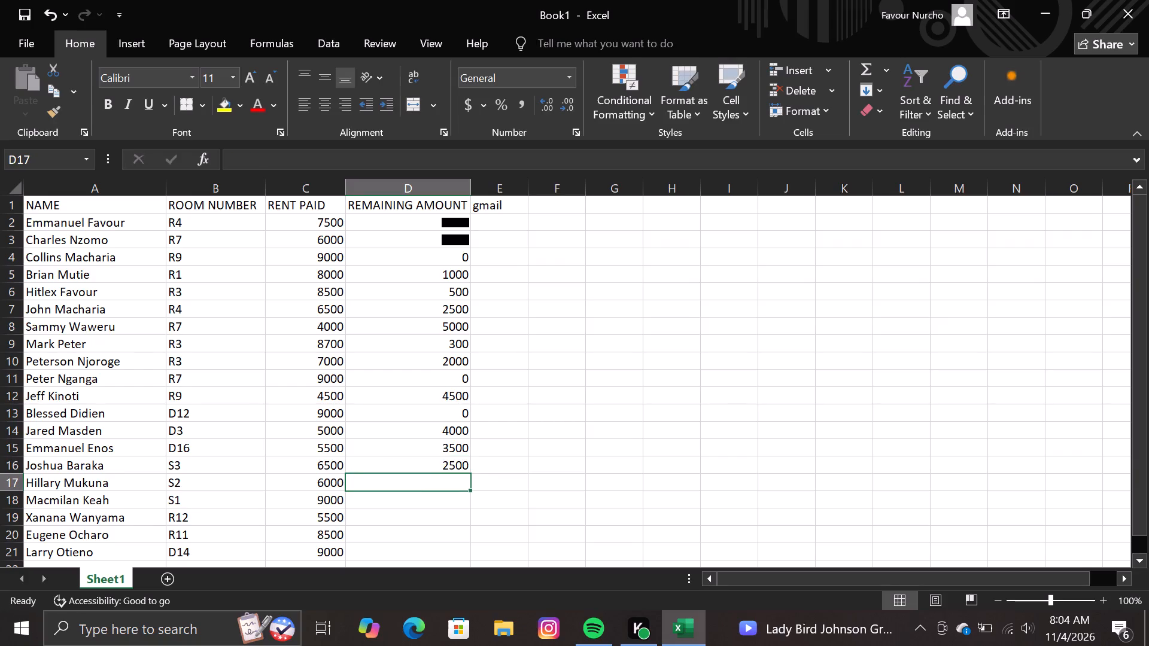
{"action": "key", "text": "3"}
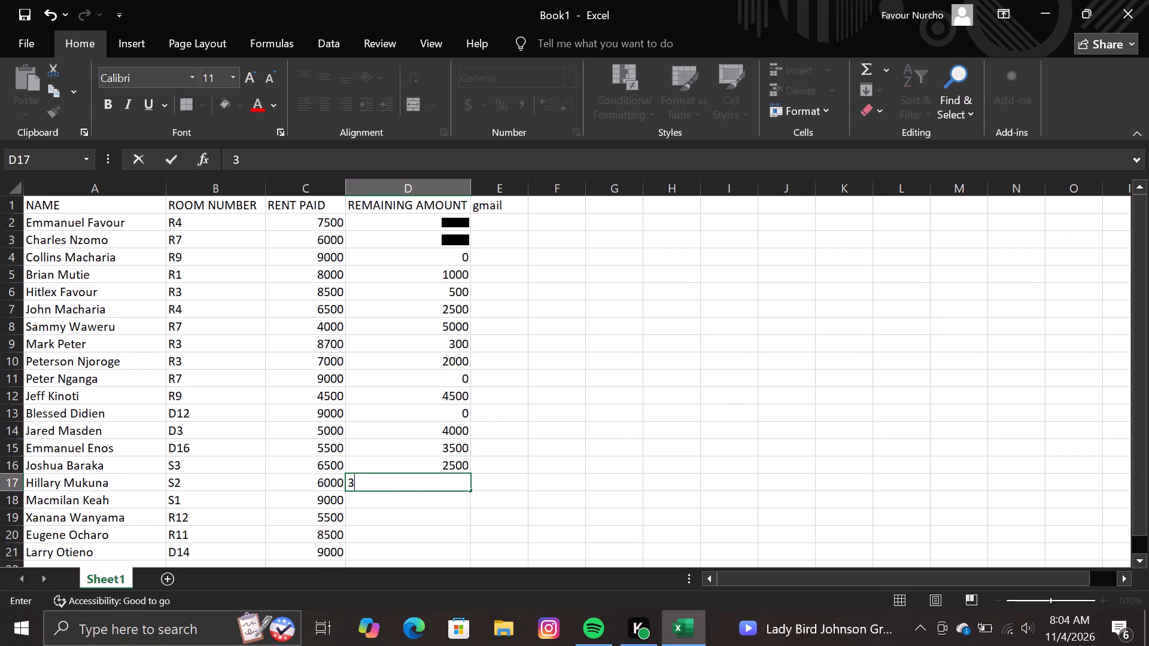
{"action": "type", "text": "000"}
{"action": "key", "text": "Down"}
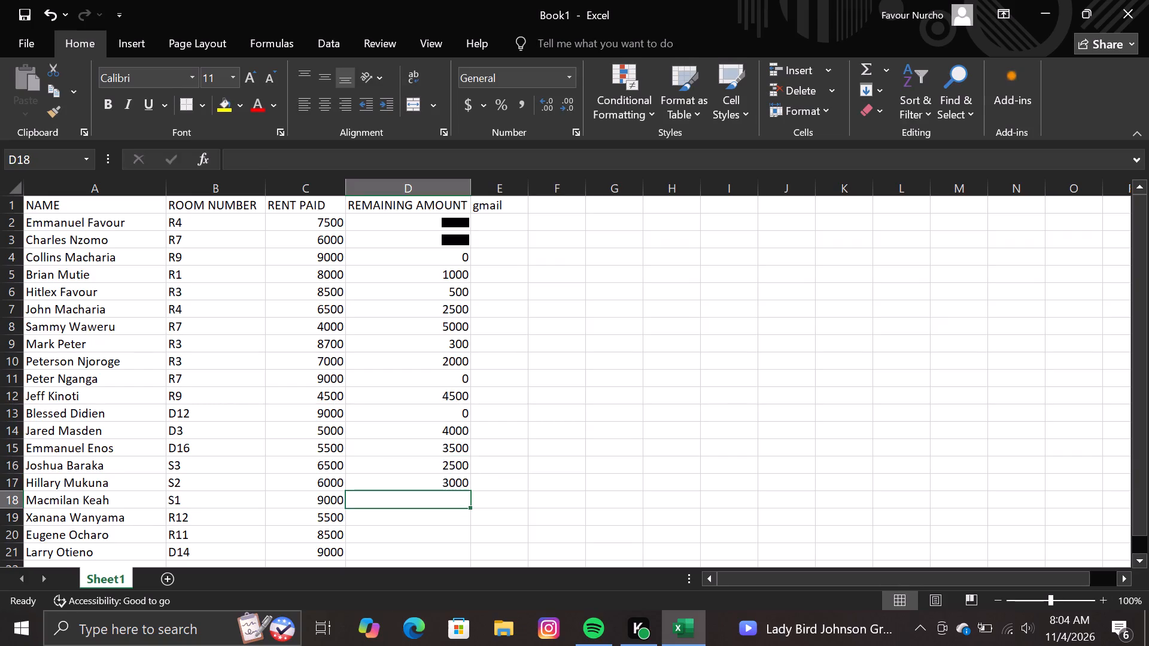
Fill cells D18 to D21 of the REMAINING AMOUNT column with 0, 3500, 500 and 0.
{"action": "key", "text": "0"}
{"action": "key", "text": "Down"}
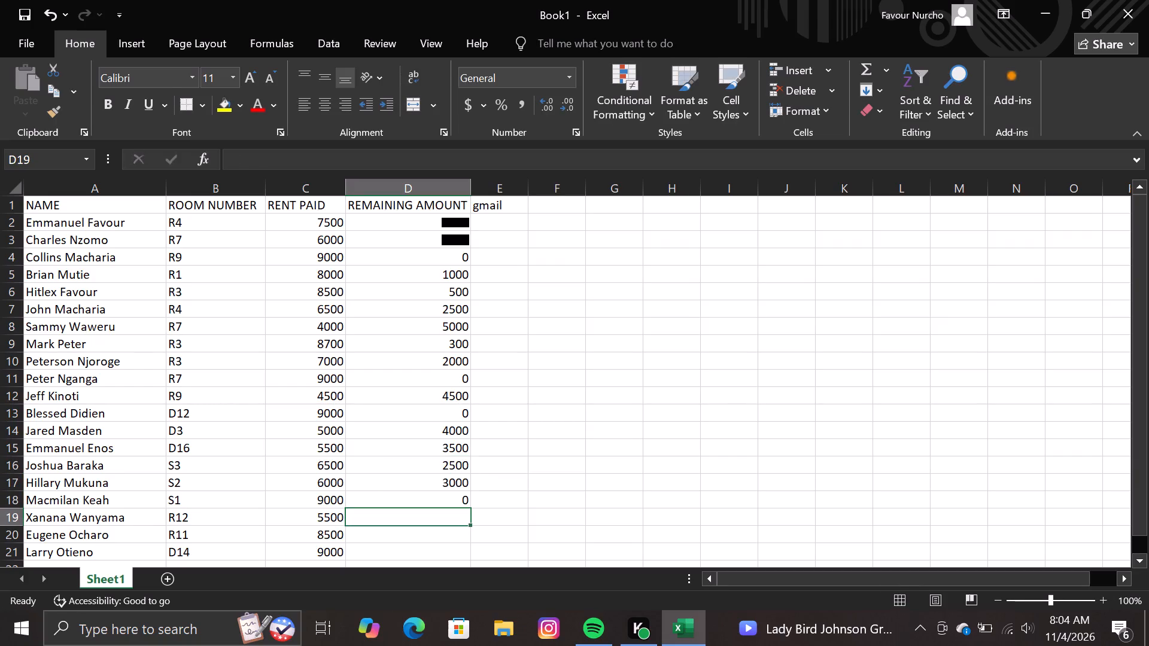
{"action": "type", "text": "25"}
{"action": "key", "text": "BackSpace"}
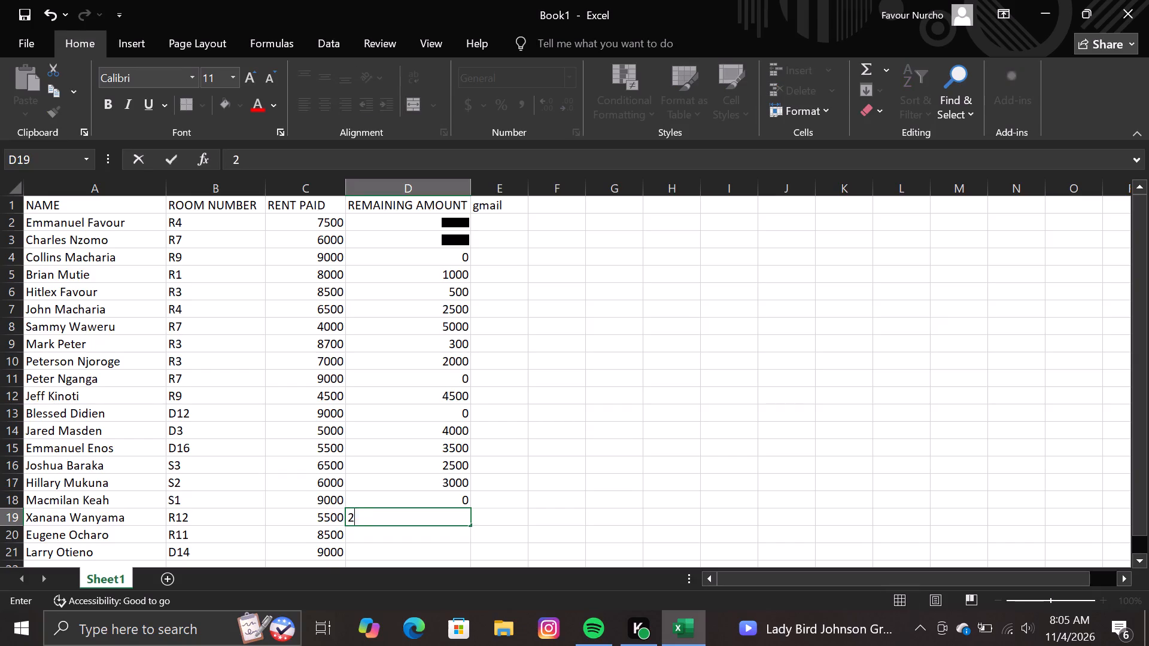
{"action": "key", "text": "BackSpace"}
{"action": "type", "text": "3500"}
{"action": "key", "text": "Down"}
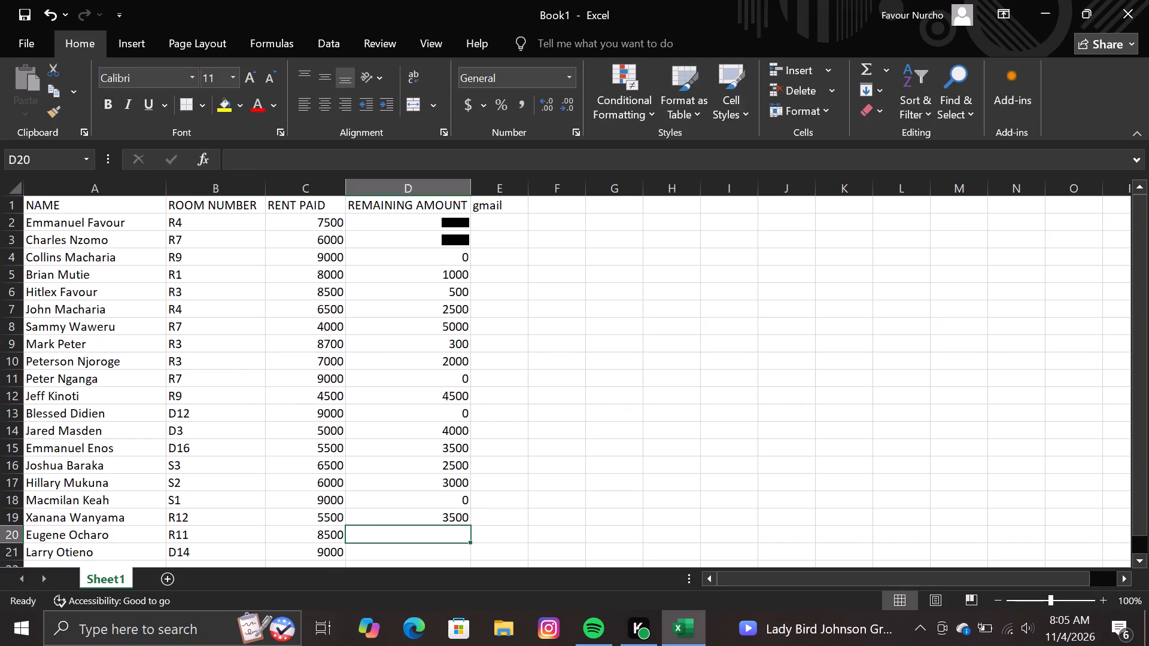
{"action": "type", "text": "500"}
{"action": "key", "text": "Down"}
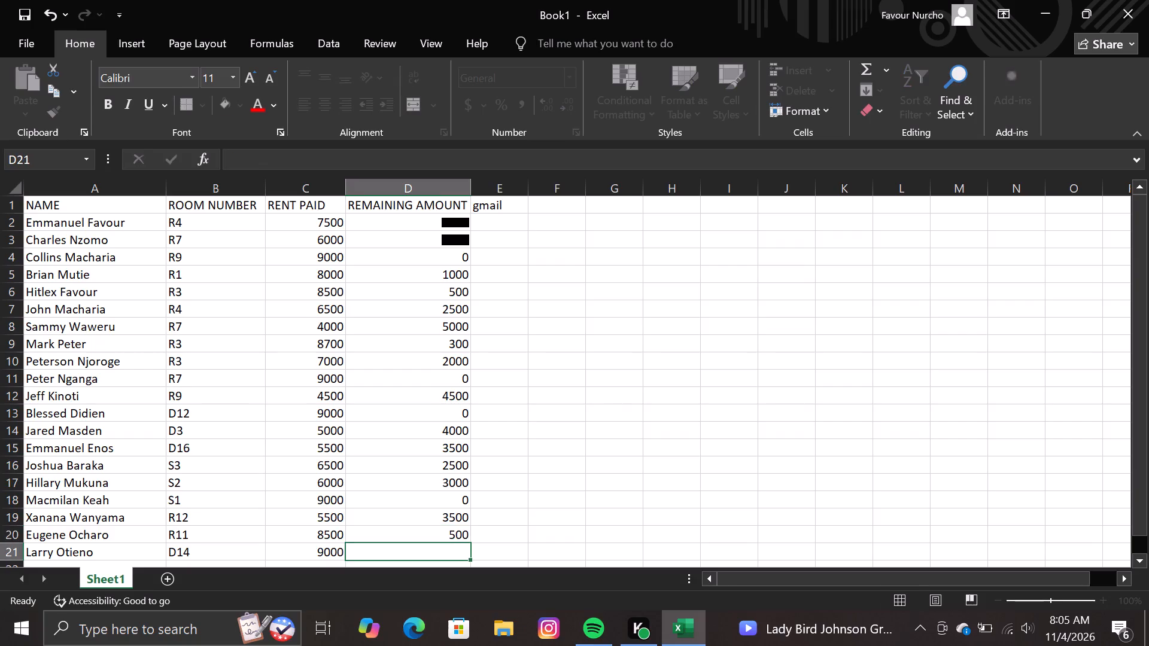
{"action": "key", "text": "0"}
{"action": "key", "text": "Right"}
Enter the first tenant's e-mail address in cell E2 of the gmail column.
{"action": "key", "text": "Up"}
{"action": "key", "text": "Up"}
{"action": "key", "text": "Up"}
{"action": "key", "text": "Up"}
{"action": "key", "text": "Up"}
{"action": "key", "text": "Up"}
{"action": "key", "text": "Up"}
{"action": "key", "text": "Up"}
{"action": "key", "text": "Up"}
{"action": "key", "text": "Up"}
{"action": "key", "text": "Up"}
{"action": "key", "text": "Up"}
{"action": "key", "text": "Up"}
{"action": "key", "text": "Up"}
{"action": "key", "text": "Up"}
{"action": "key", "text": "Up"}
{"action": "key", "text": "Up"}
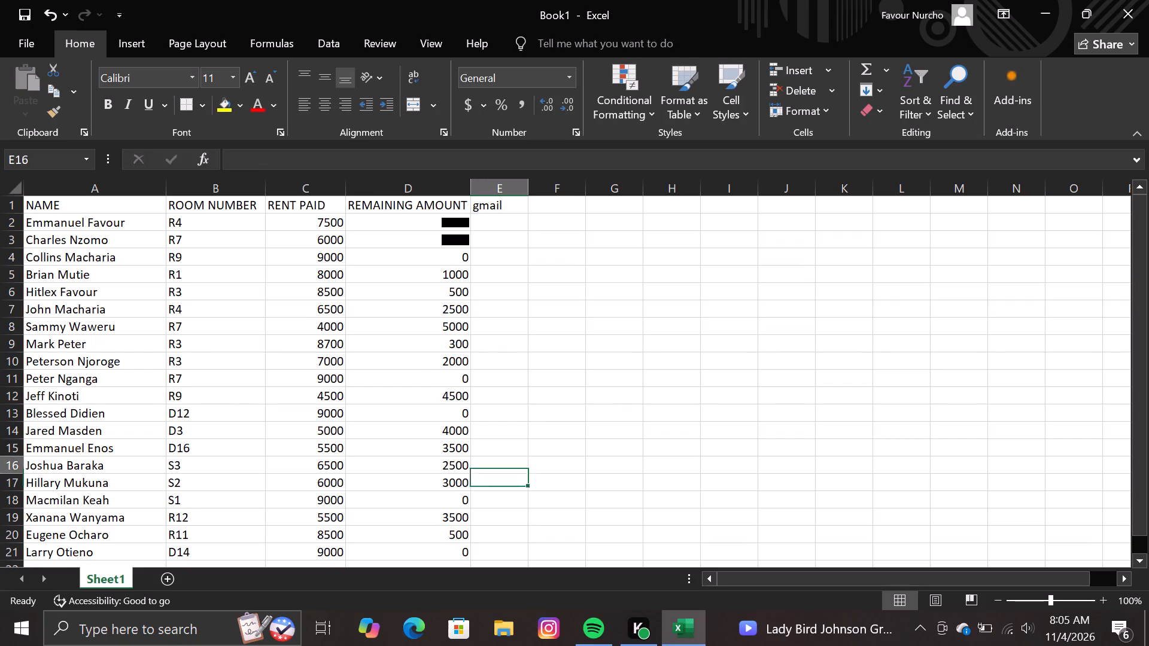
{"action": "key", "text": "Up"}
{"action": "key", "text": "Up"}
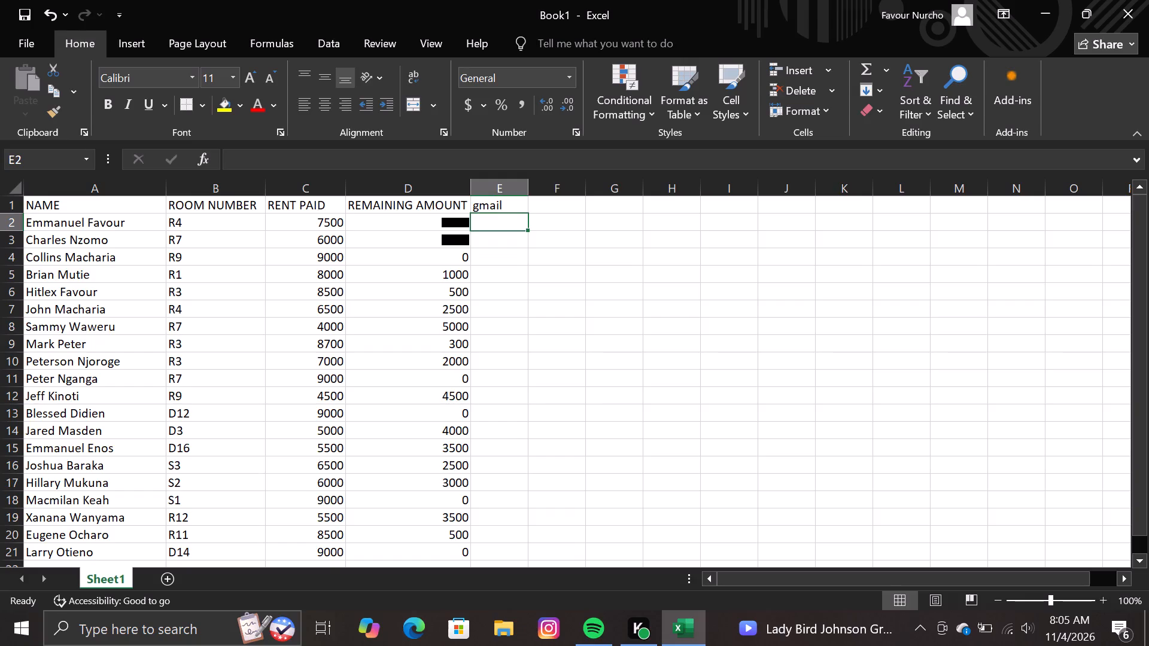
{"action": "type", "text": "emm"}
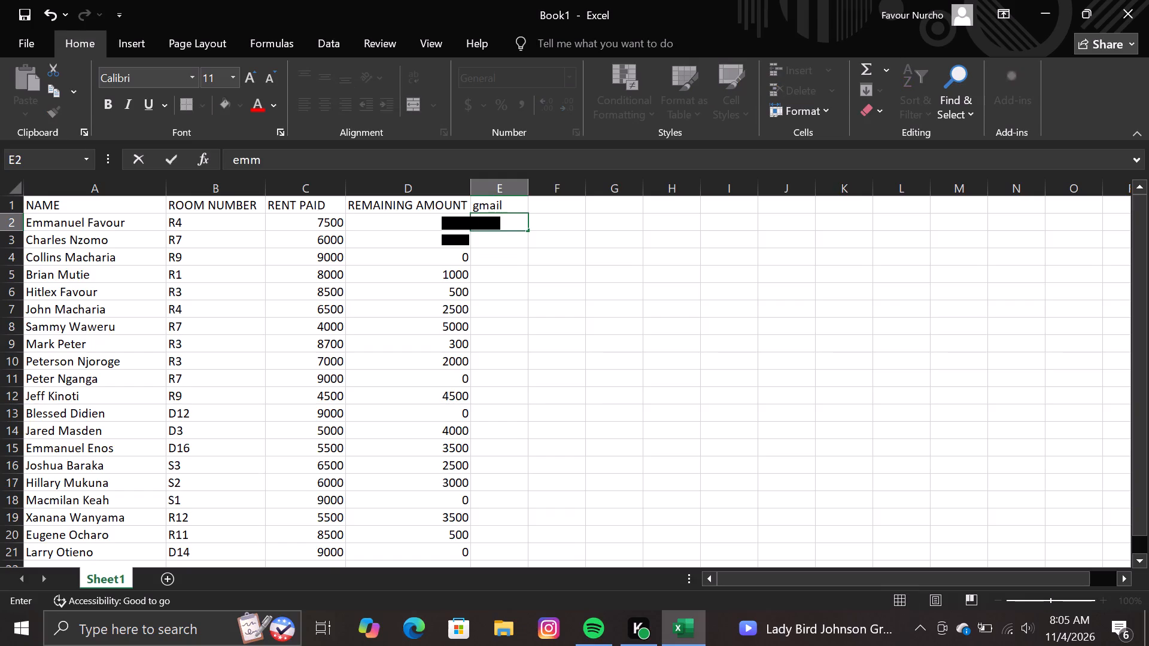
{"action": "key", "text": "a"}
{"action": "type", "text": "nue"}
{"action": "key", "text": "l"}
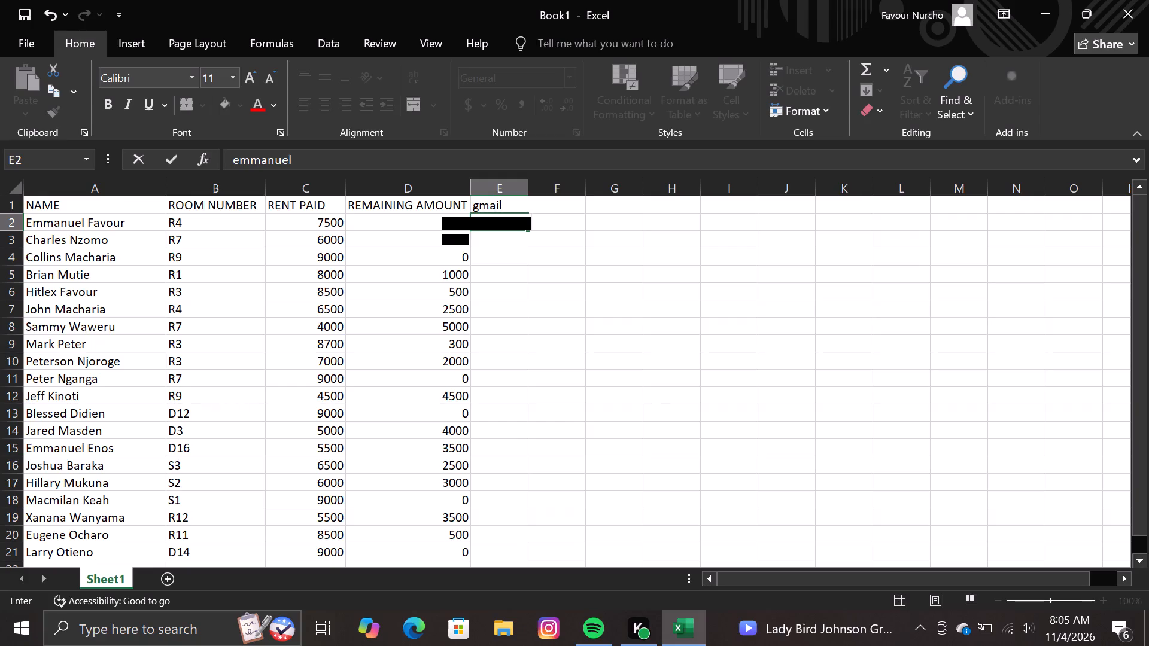
Widen the gmail column E, finishing by auto-fitting its width to its contents.
{"action": "left_click", "coordinate": [529, 199]}
{"action": "left_click", "coordinate": [518, 196]}
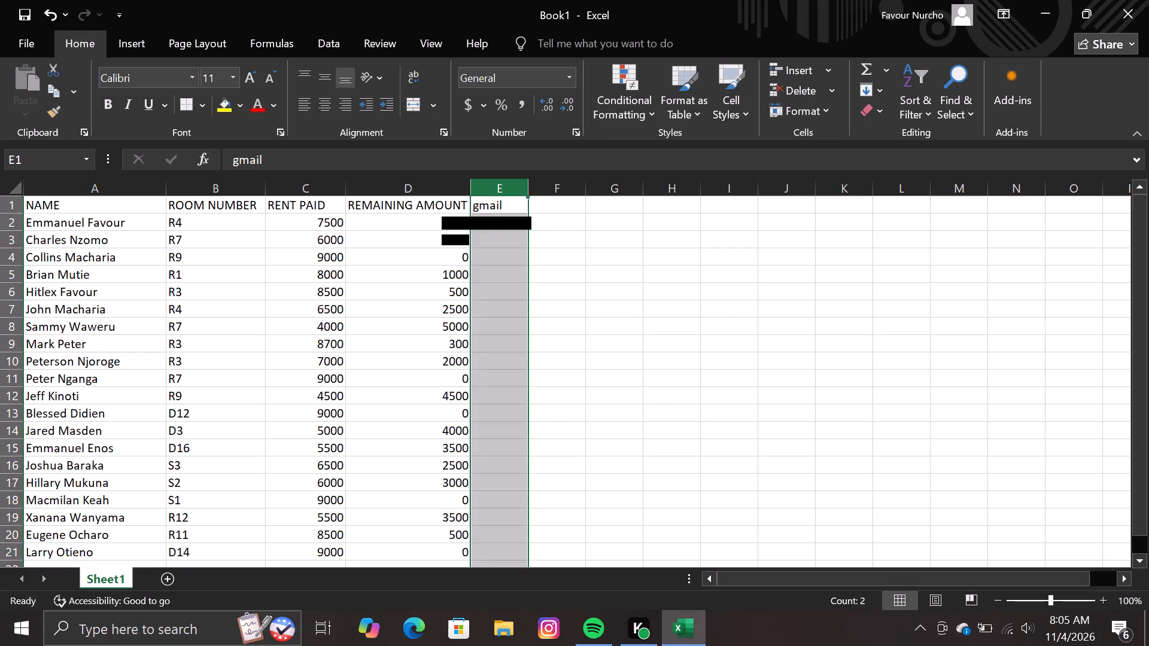
{"action": "left_click_drag", "start_coordinate": [525, 193], "coordinate": [577, 204]}
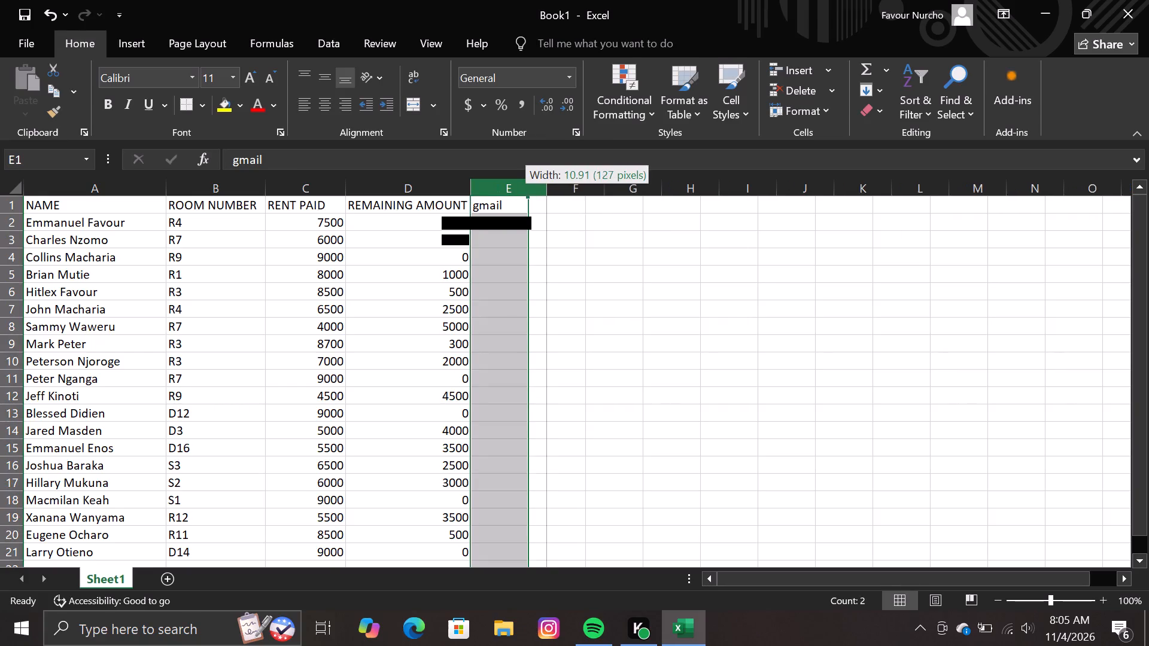
{"action": "left_click_drag", "start_coordinate": [577, 204], "coordinate": [588, 212]}
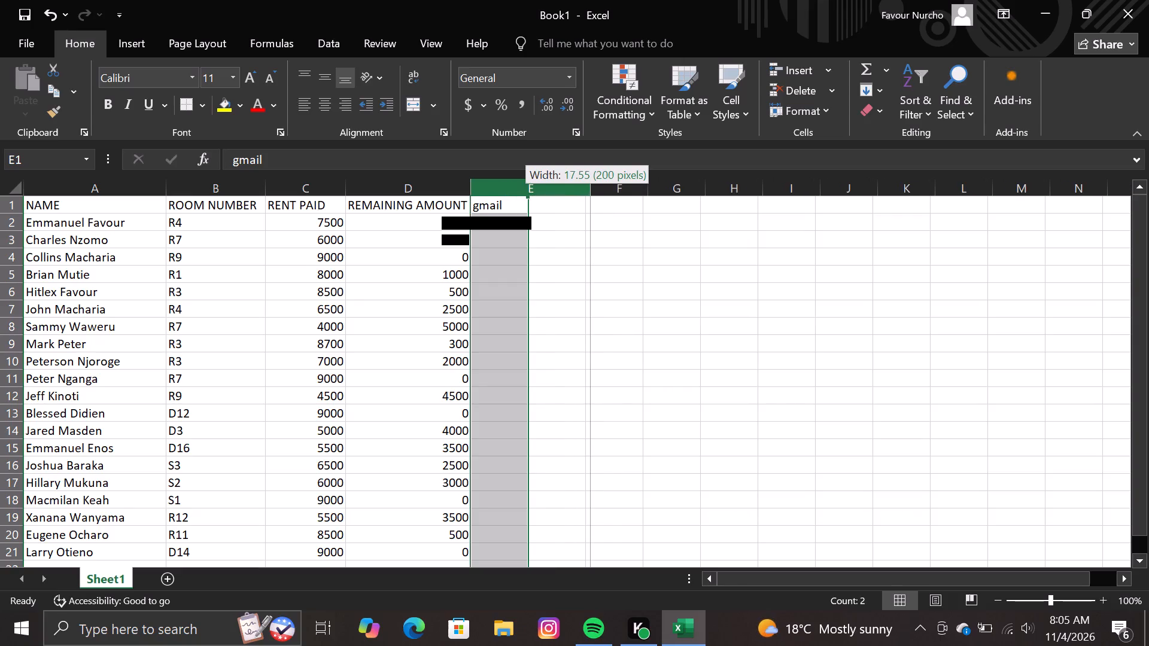
{"action": "left_click_drag", "start_coordinate": [588, 212], "coordinate": [602, 217]}
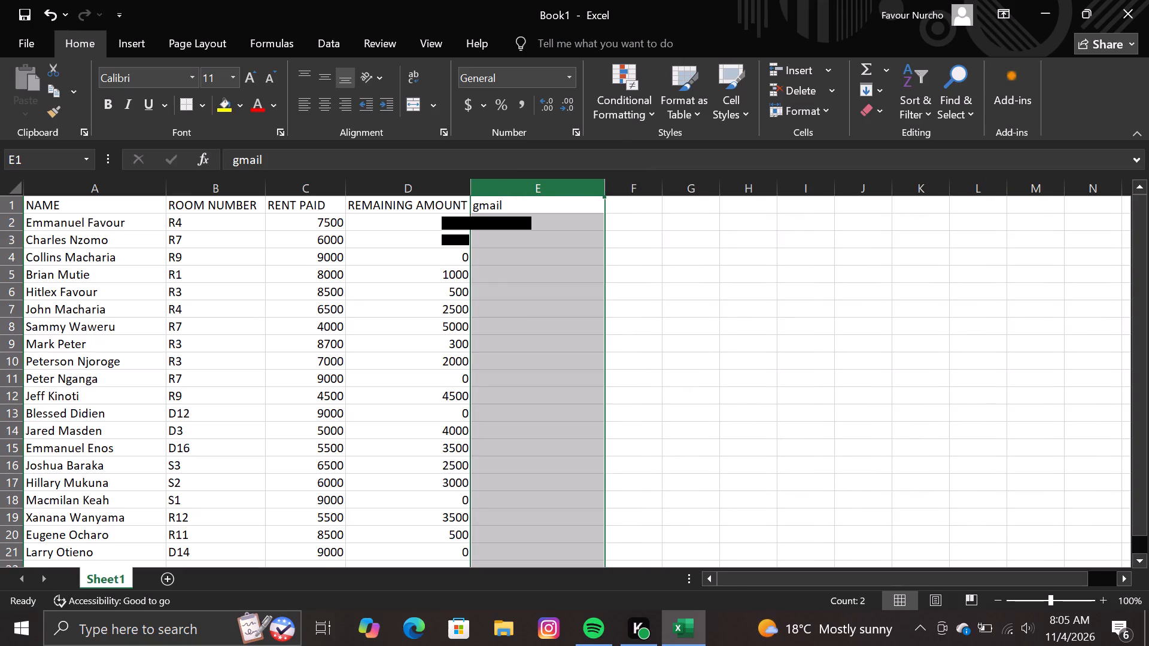
{"action": "triple_click", "coordinate": [606, 183]}
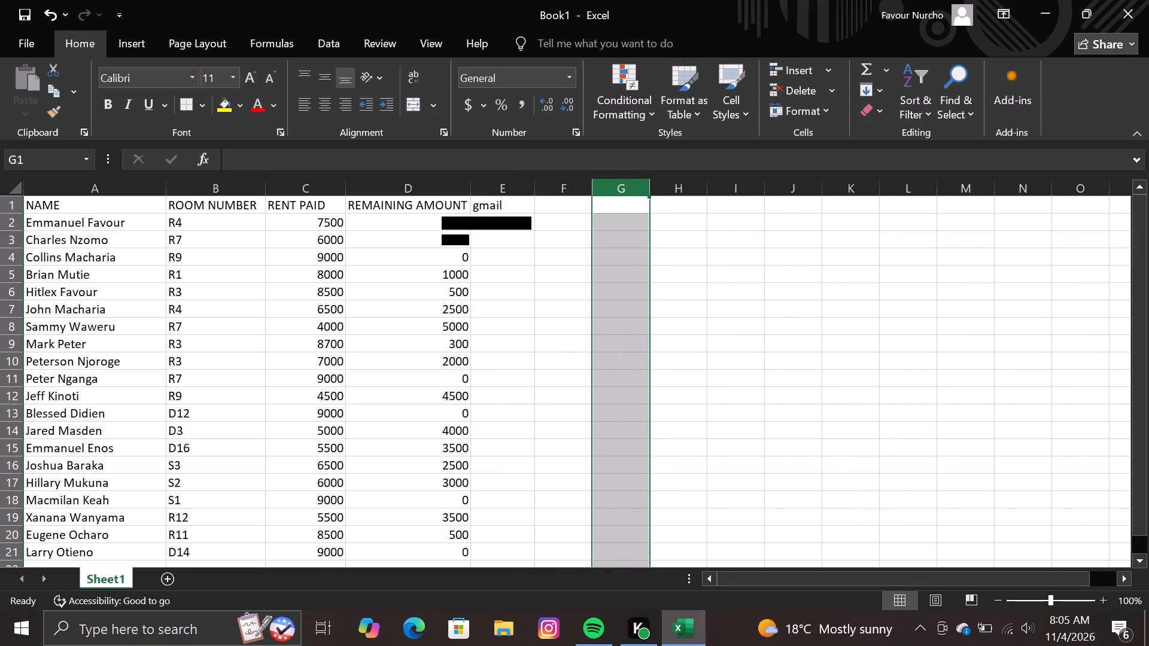
Widen the gmail column E to a width of about 26 characters.
{"action": "left_click", "coordinate": [524, 220]}
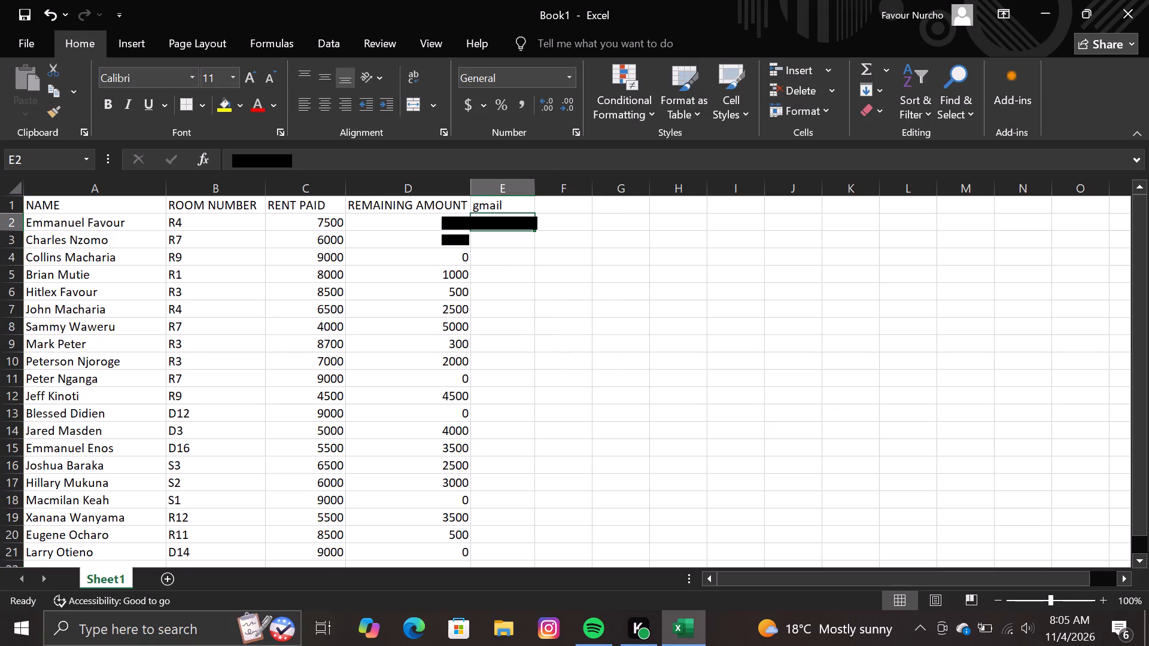
{"action": "left_click_drag", "start_coordinate": [528, 189], "coordinate": [536, 189]}
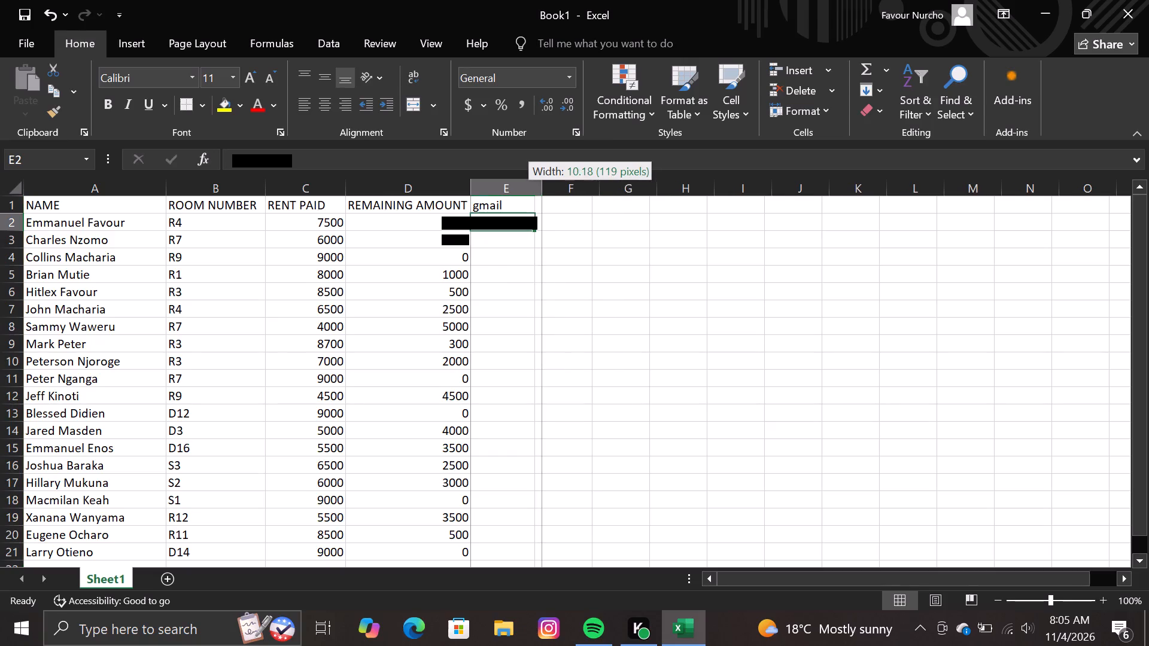
{"action": "left_click_drag", "start_coordinate": [536, 189], "coordinate": [603, 200]}
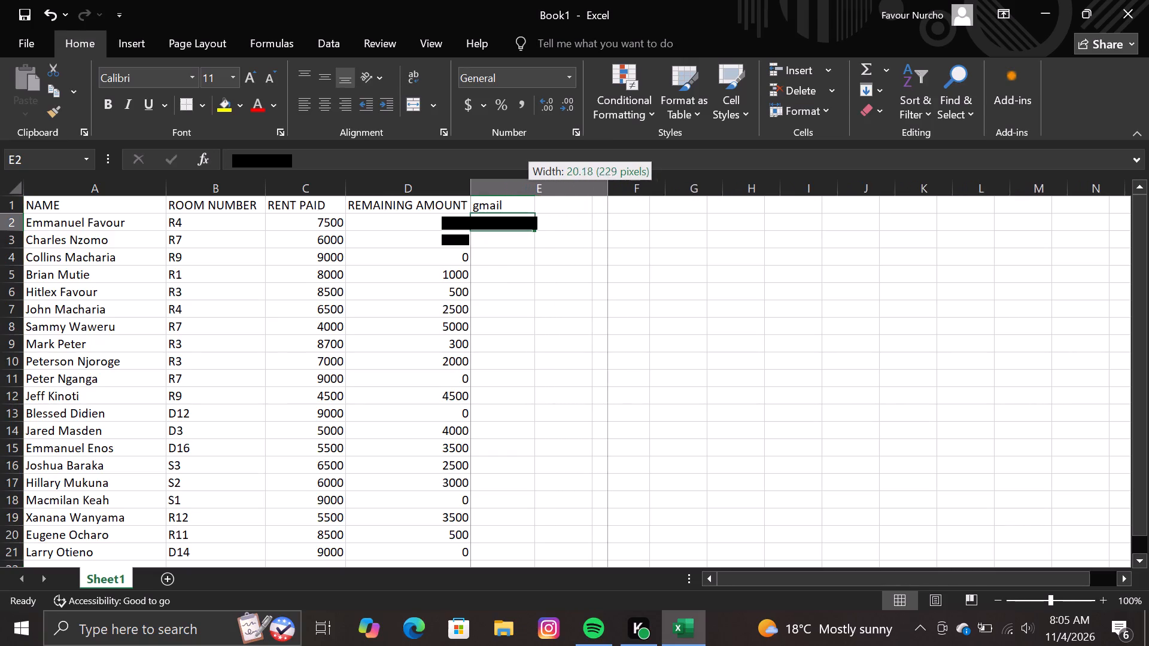
{"action": "left_click_drag", "start_coordinate": [603, 200], "coordinate": [637, 207]}
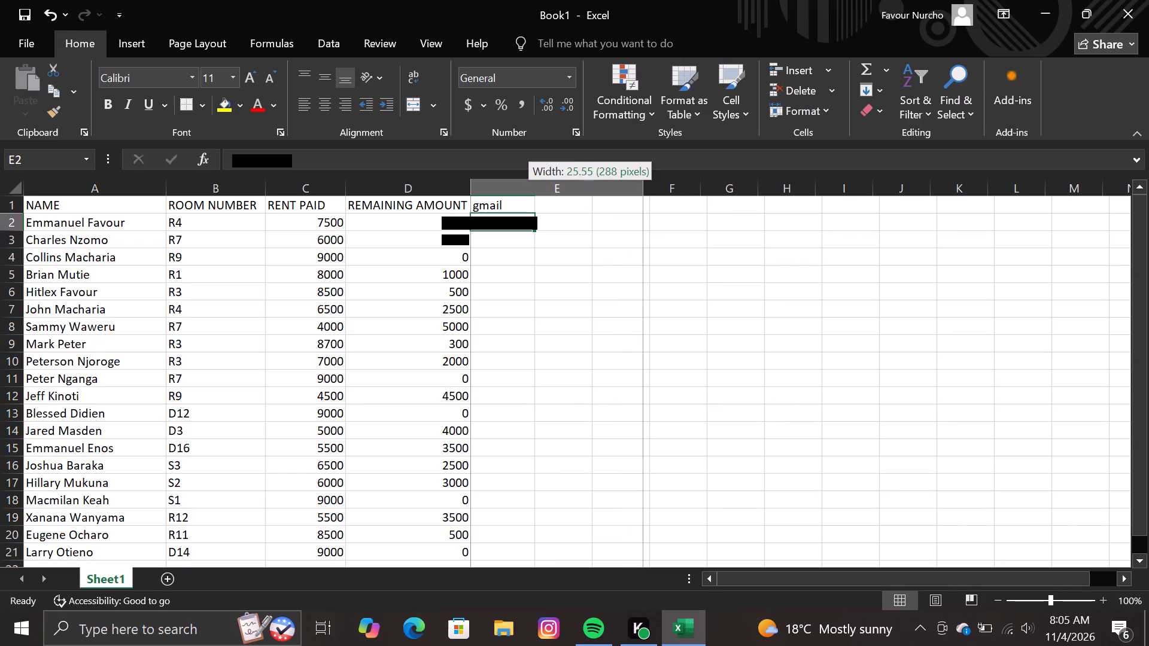
{"action": "left_click_drag", "start_coordinate": [637, 207], "coordinate": [642, 211]}
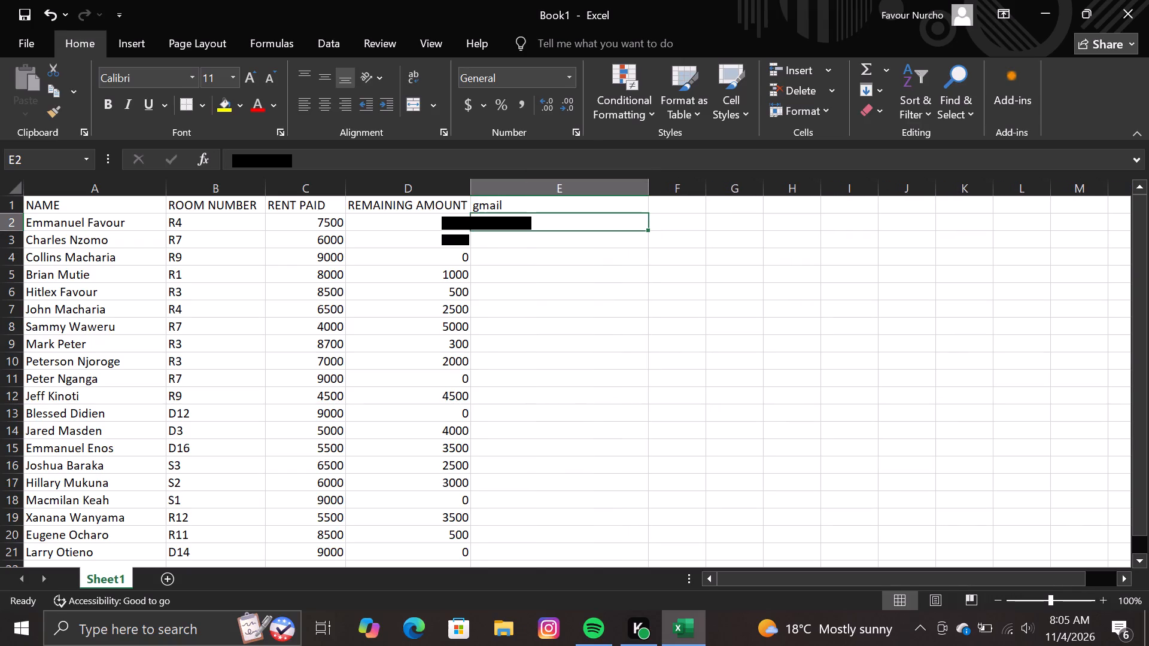
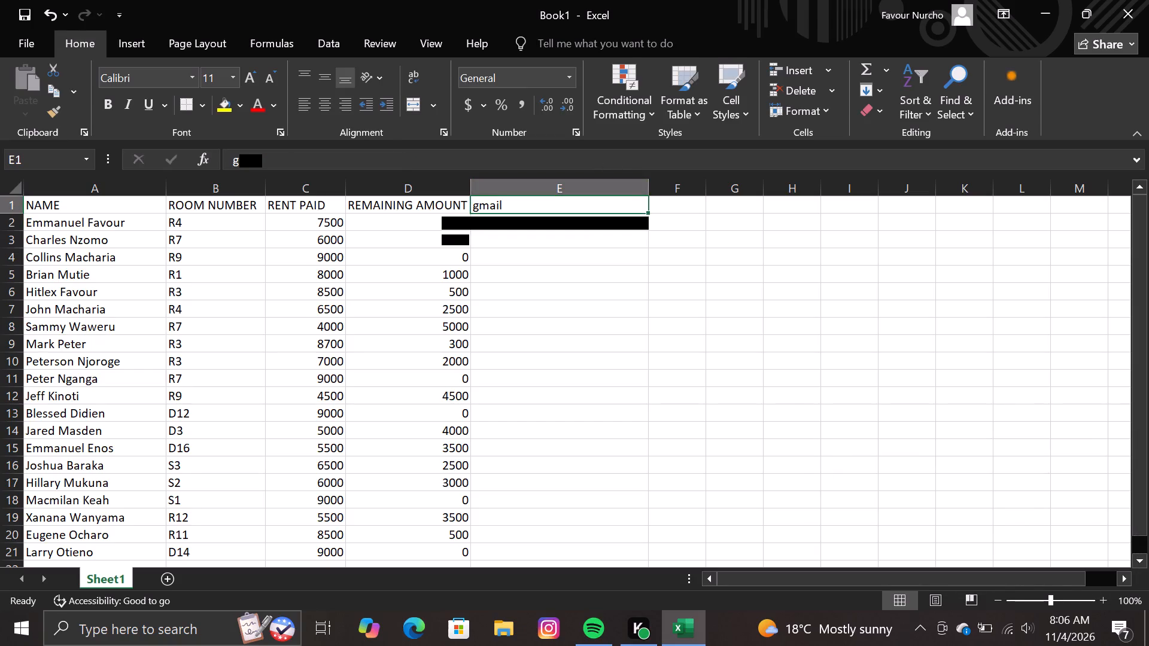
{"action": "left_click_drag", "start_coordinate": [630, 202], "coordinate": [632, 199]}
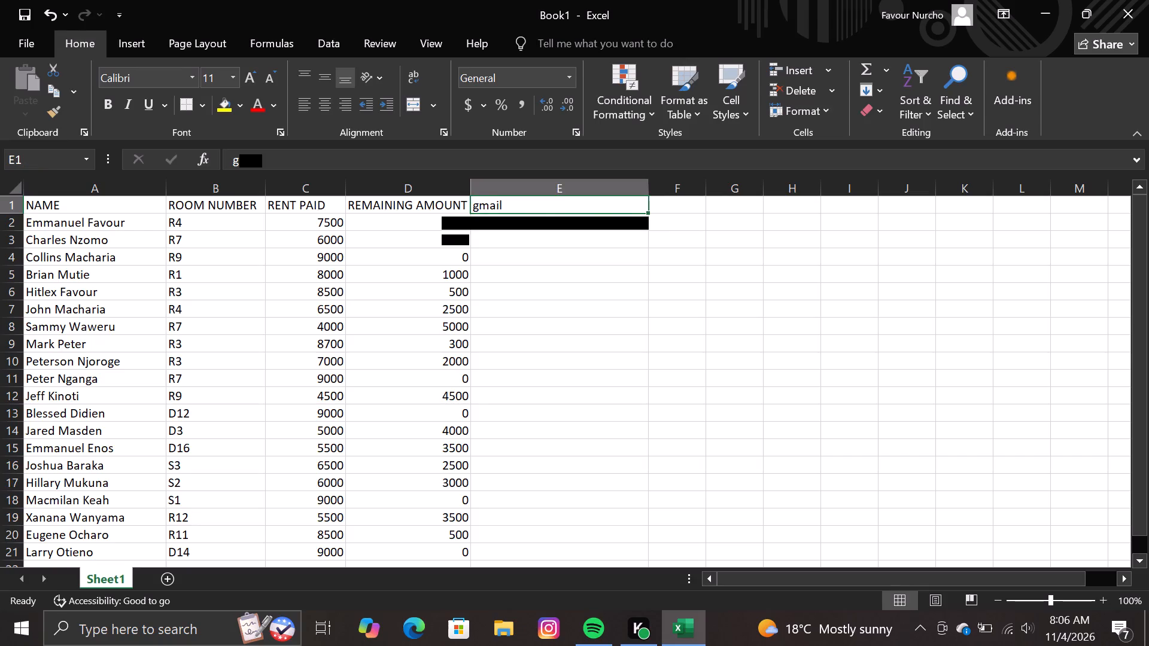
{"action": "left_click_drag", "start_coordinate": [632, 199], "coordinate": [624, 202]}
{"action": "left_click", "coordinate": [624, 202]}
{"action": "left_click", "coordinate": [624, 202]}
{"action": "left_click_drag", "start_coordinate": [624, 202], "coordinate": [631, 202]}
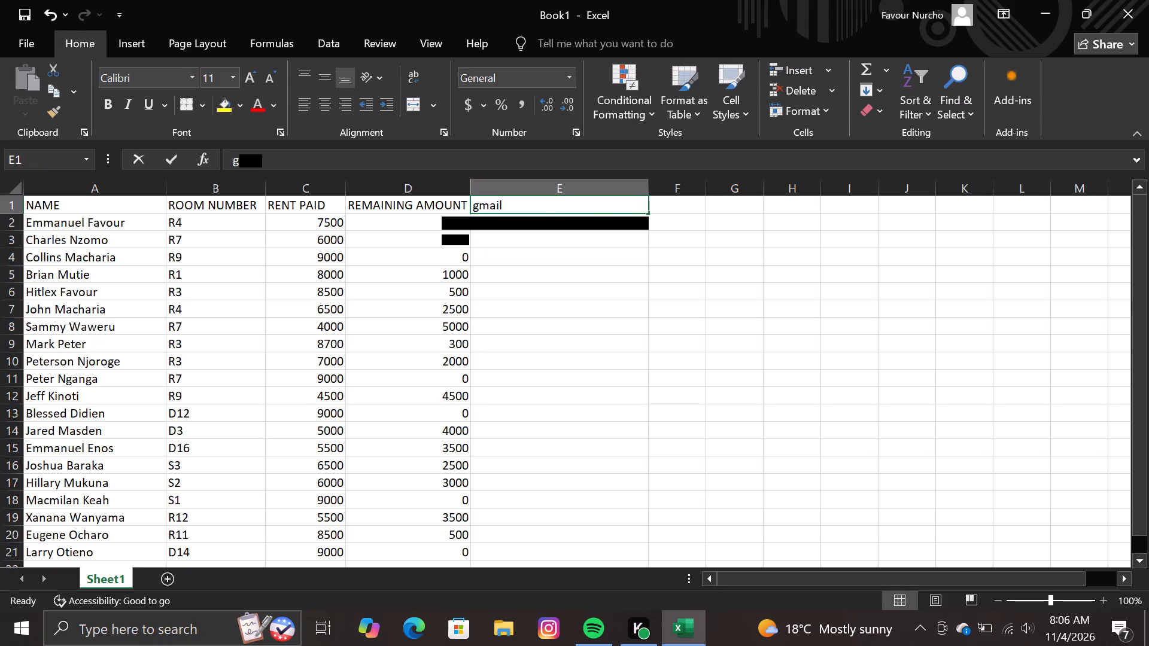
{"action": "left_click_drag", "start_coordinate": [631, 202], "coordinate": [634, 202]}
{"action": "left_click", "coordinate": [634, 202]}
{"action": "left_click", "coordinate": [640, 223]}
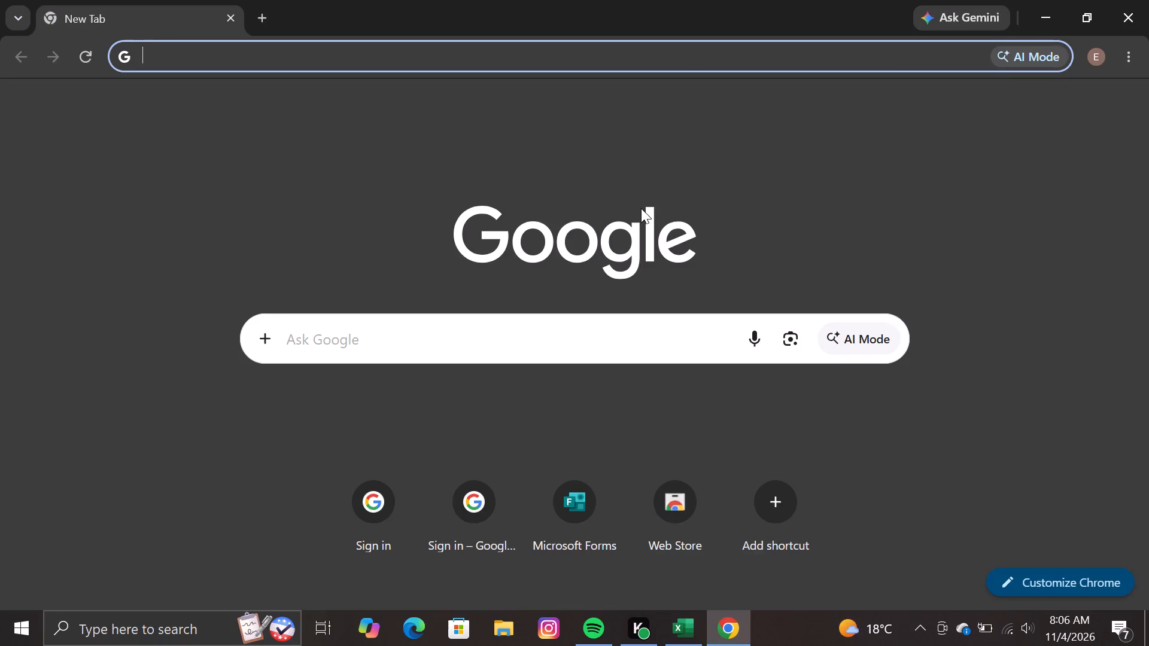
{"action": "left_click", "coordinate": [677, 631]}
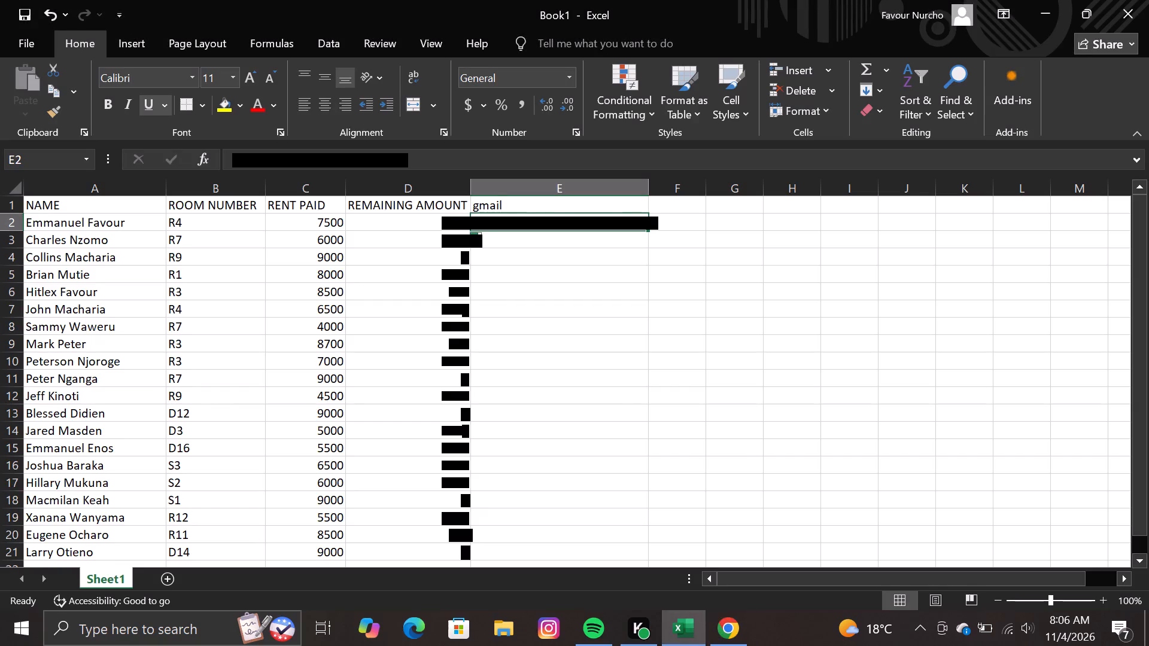
Widen the gmail column E to a width of about 35.
{"action": "left_click", "coordinate": [607, 199]}
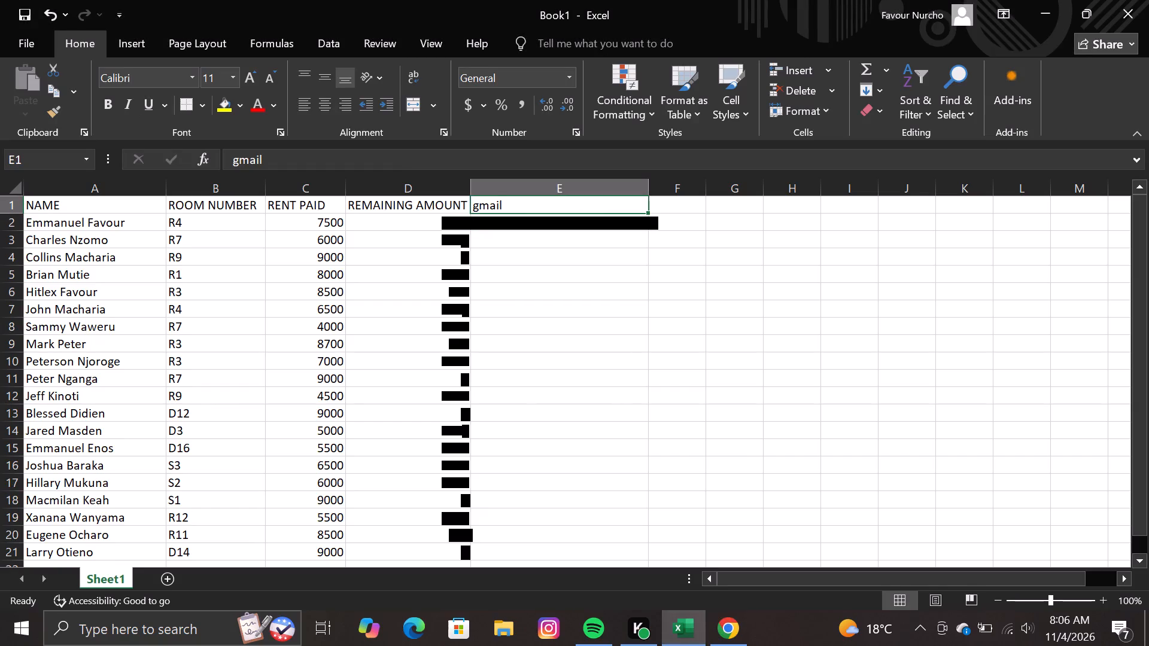
{"action": "left_click_drag", "start_coordinate": [647, 196], "coordinate": [704, 196]}
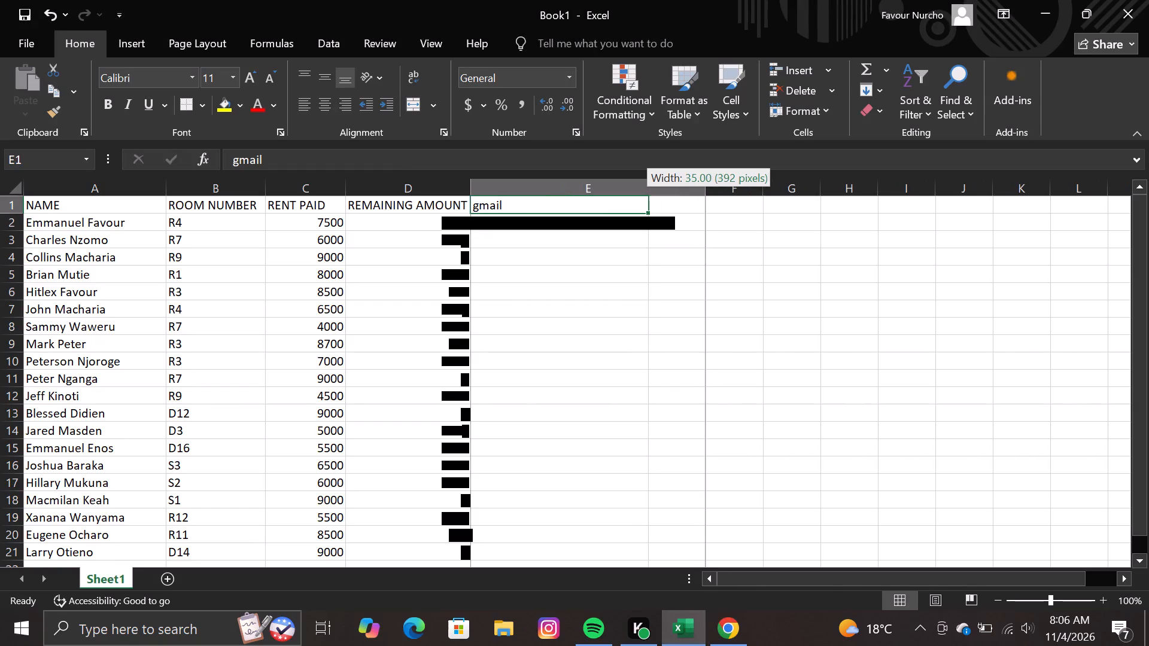
{"action": "left_click_drag", "start_coordinate": [704, 196], "coordinate": [704, 196]}
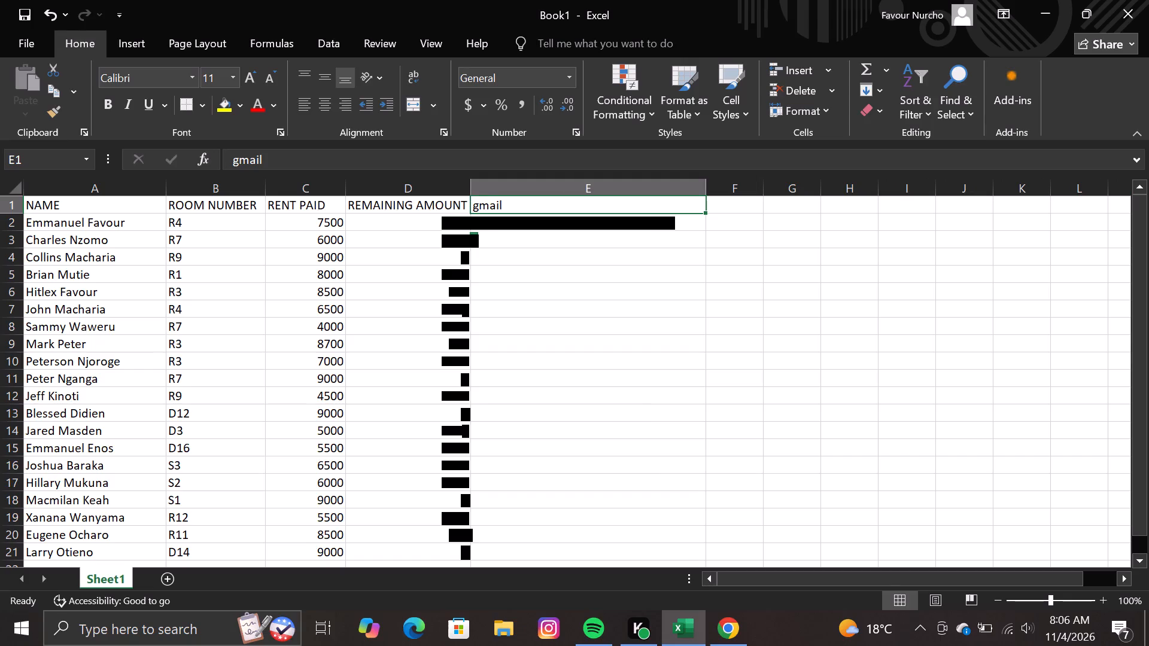
Complete the first tenant's e-mail address in cell E2 by appending ".com" to it.
{"action": "left_click", "coordinate": [669, 217]}
{"action": "left_click", "coordinate": [662, 218]}
{"action": "double_click", "coordinate": [662, 218]}
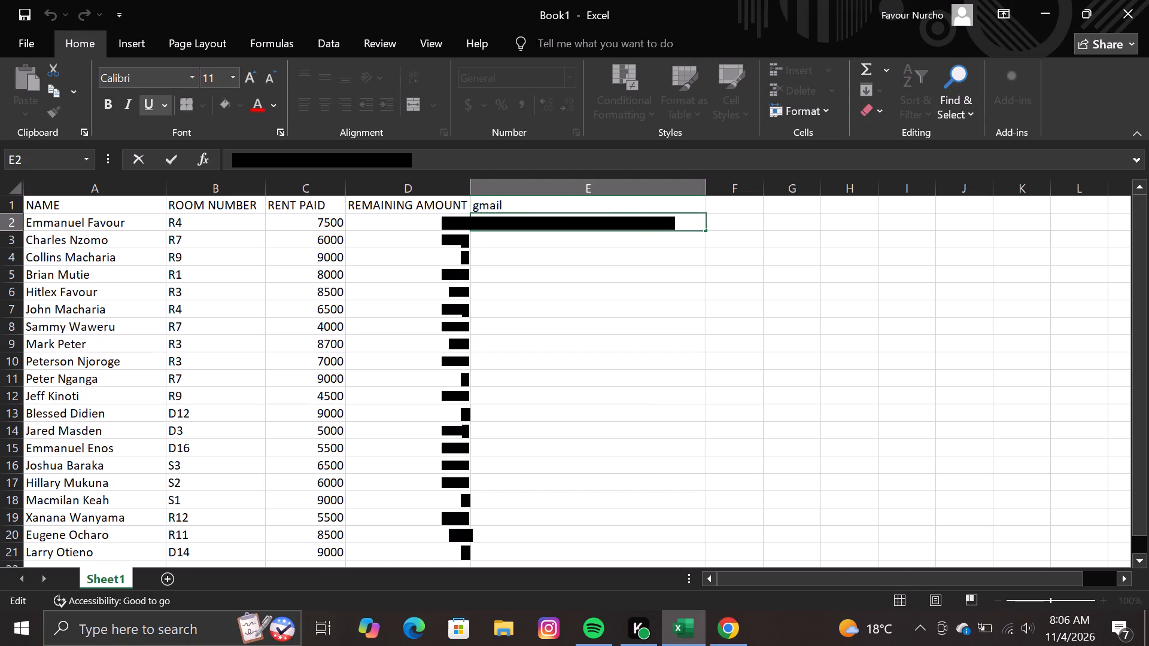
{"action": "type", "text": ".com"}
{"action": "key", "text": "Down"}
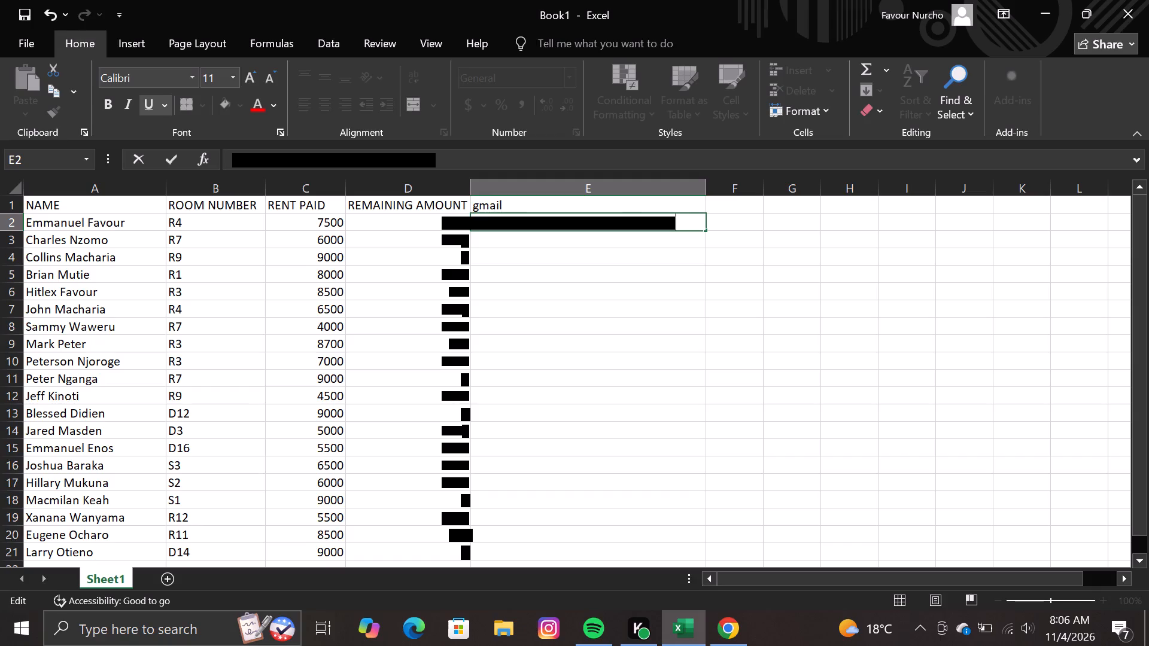
Enter the second tenant's Gmail address in cell E3 of the gmail column.
{"action": "left_click", "coordinate": [588, 243]}
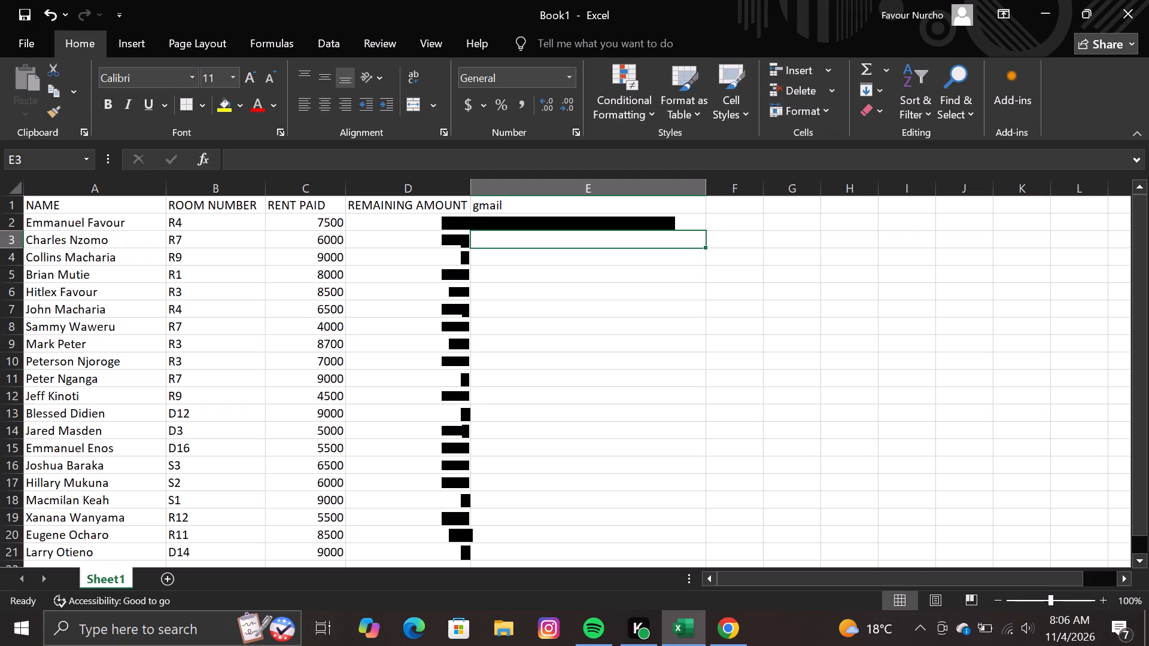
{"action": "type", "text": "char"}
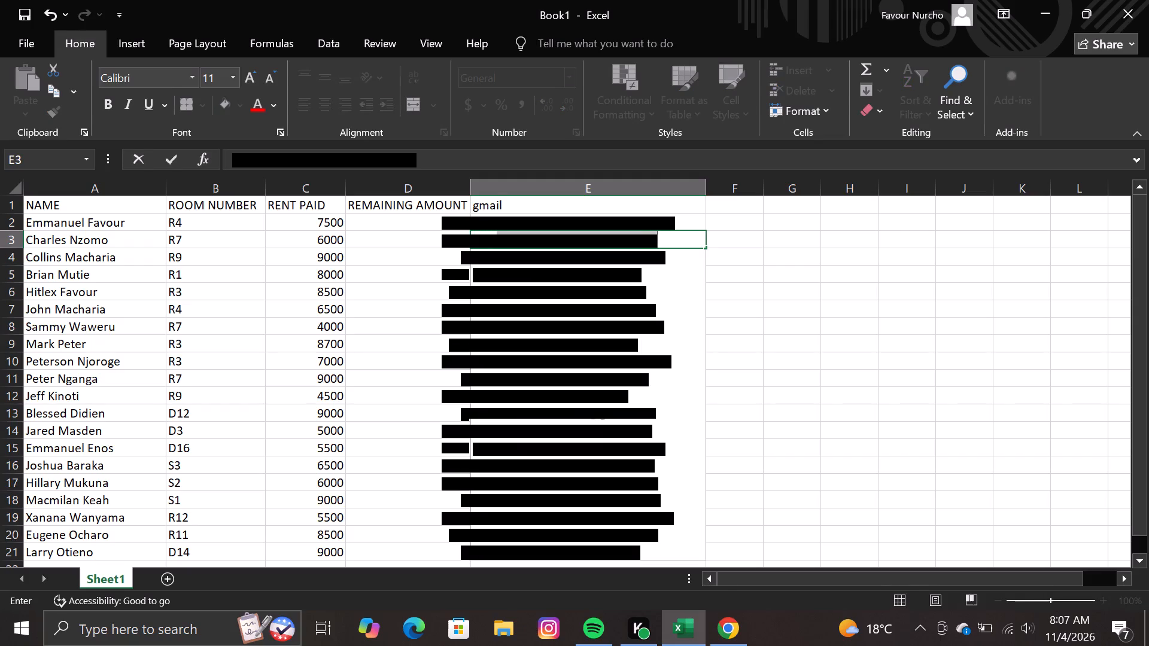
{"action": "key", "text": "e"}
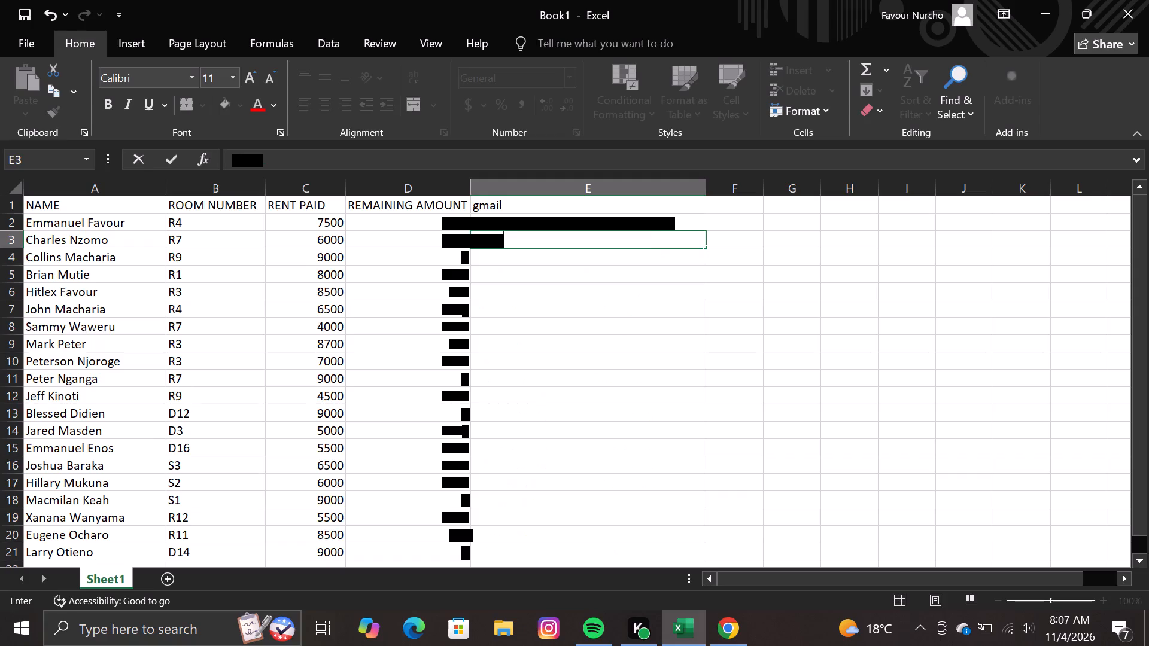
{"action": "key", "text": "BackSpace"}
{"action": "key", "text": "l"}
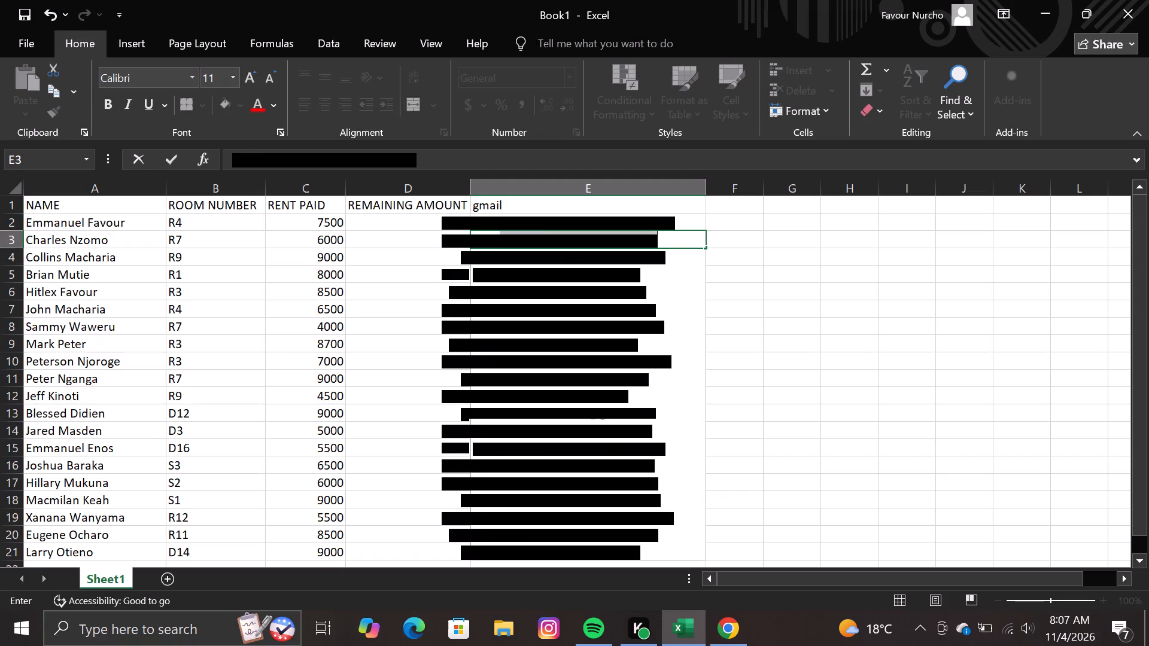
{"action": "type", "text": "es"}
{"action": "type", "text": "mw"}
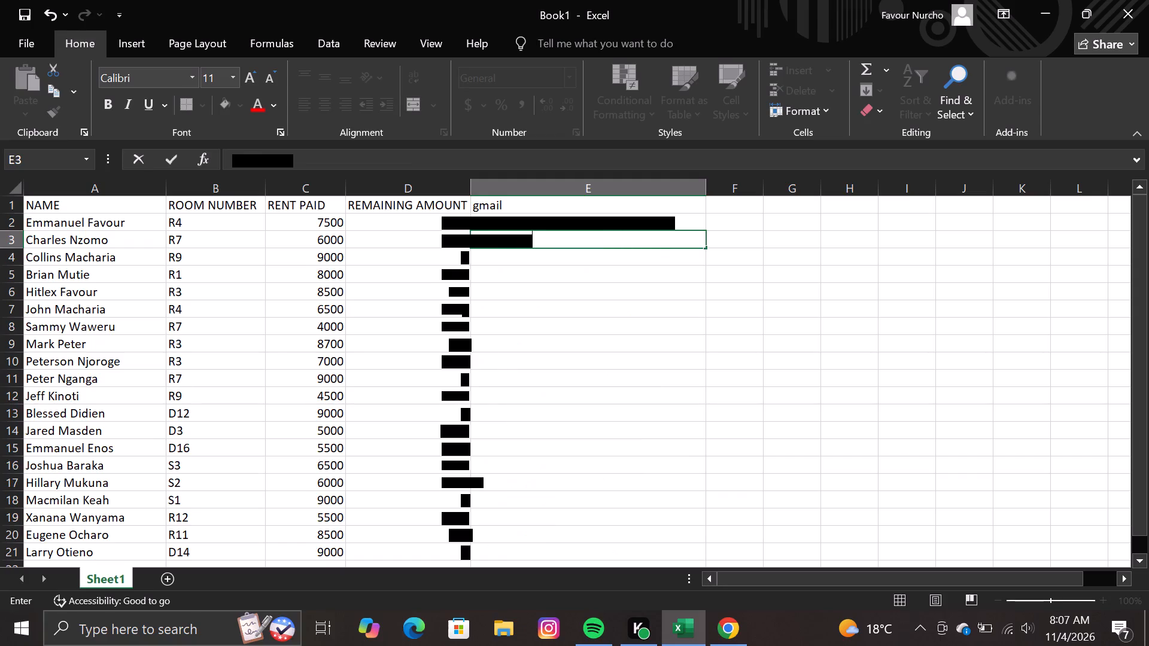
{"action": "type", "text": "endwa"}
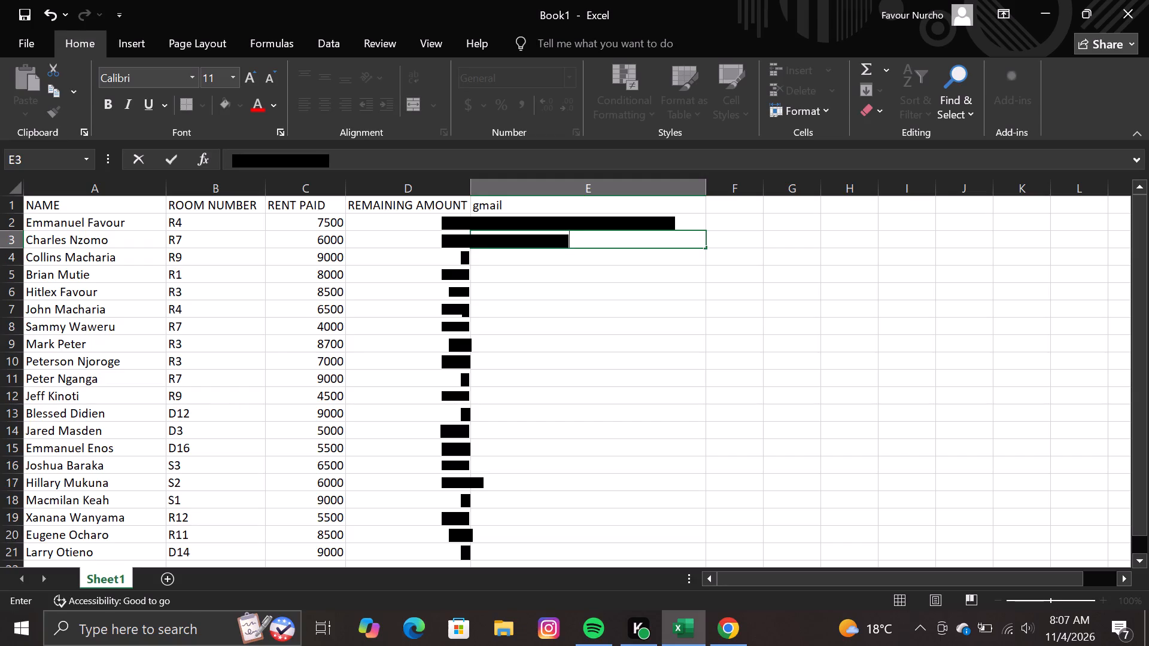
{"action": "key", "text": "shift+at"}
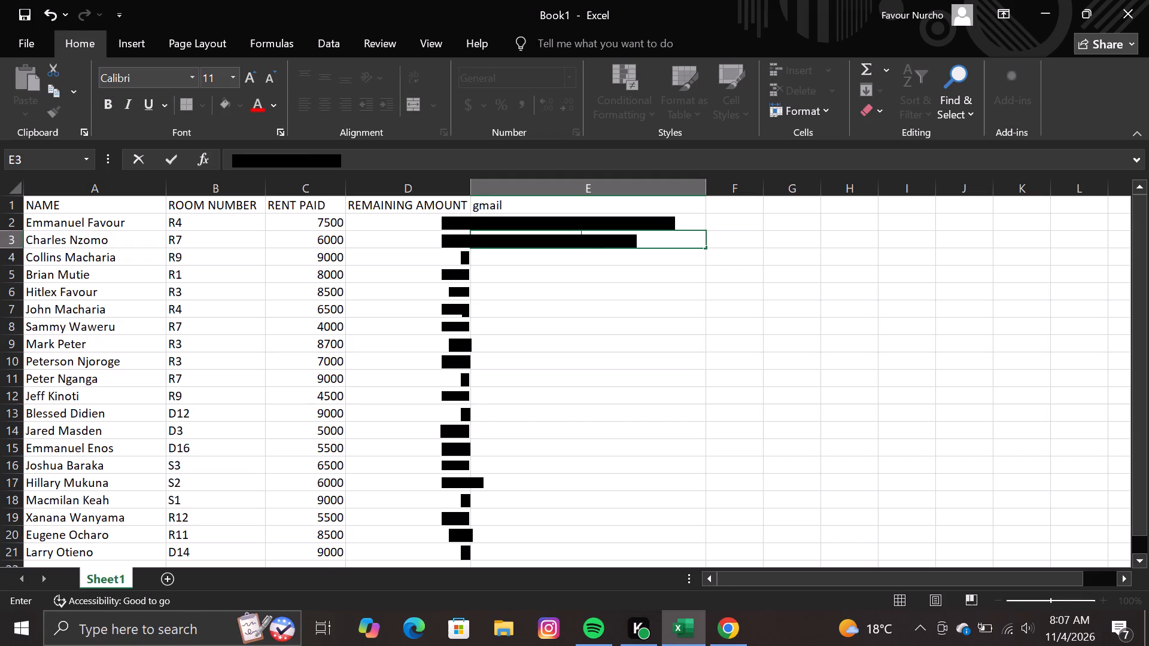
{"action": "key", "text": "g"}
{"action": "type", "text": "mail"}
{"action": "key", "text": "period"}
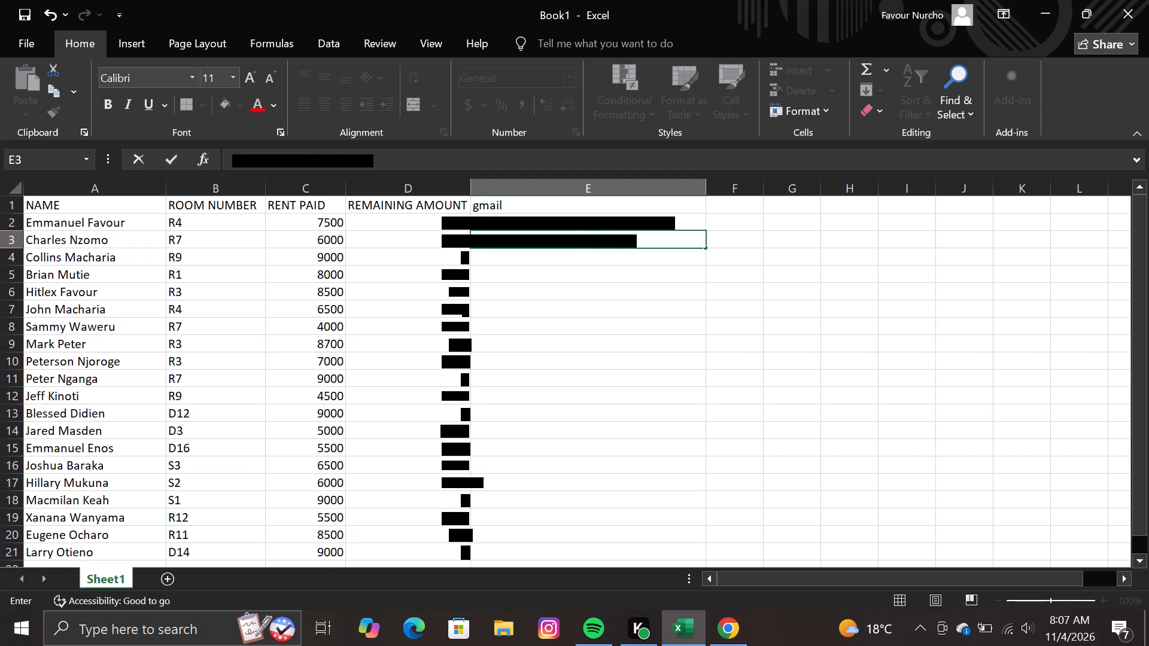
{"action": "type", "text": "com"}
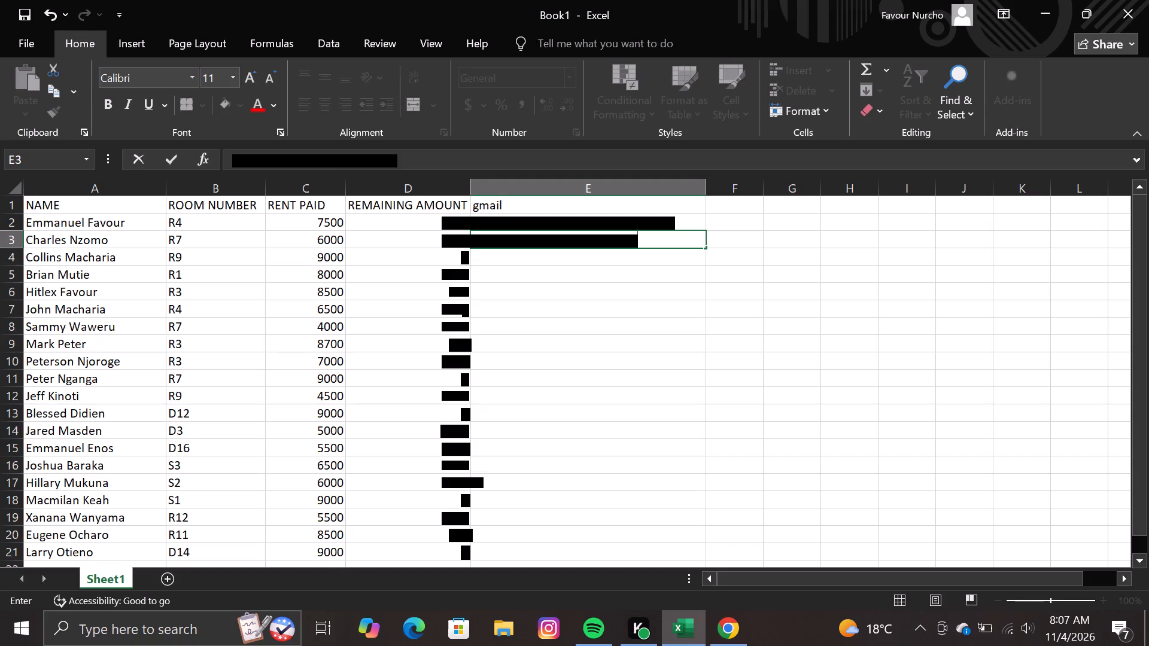
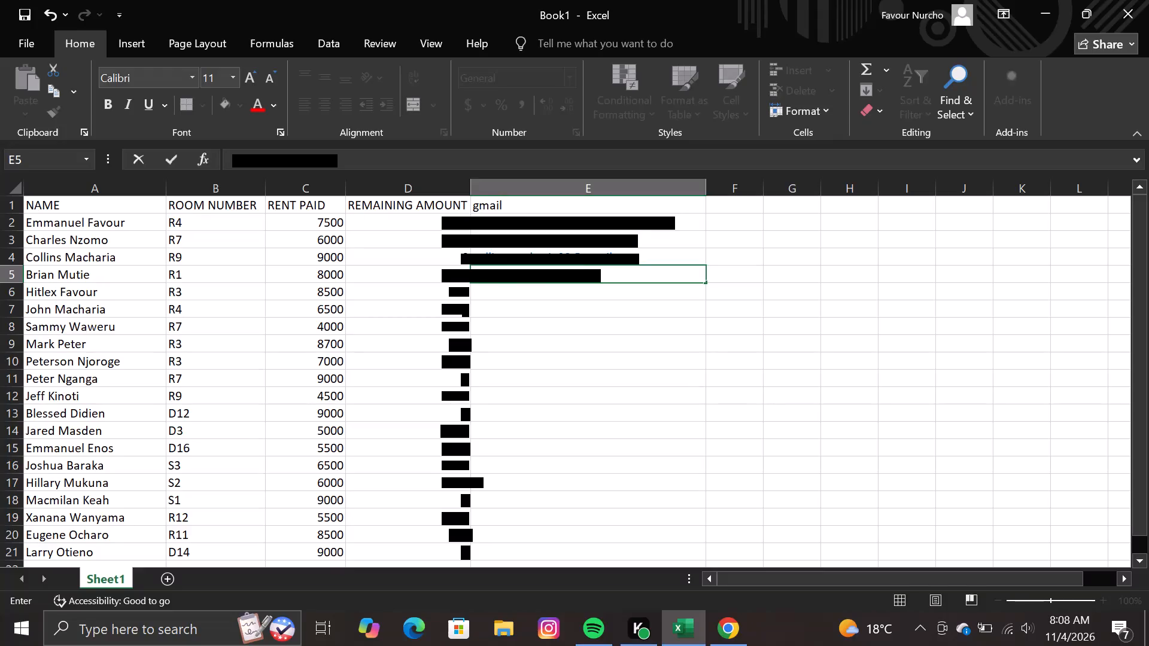
Complete the tenant's email address in cell E5 of the gmail column with the ending ".com".
{"action": "key", "text": "BackSpace"}
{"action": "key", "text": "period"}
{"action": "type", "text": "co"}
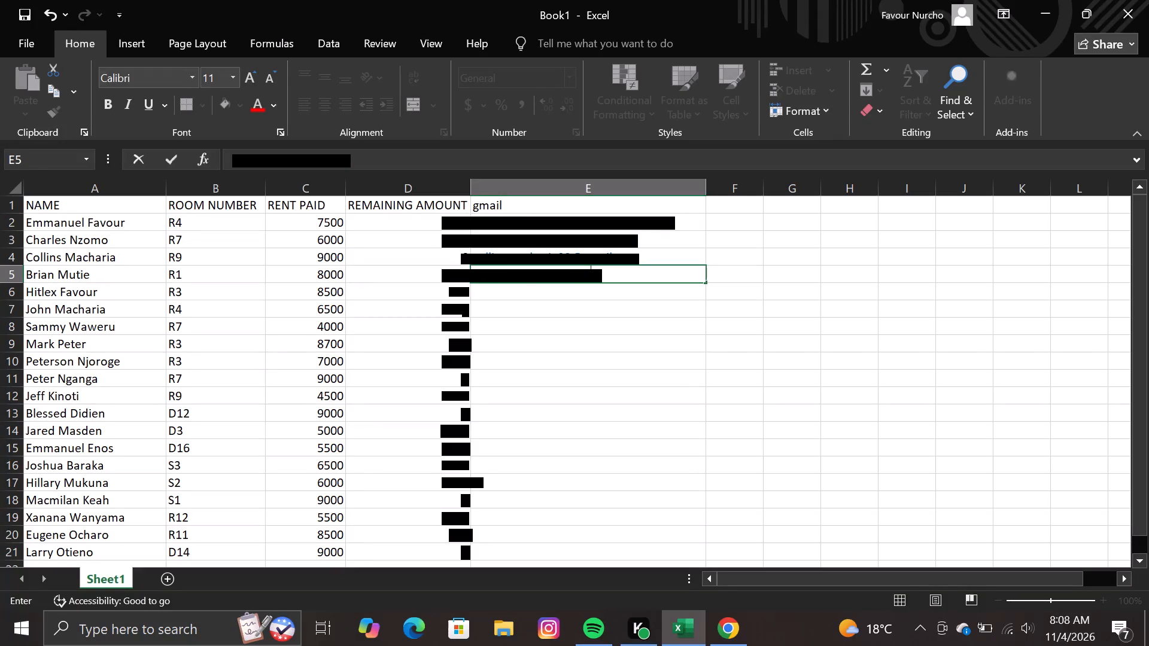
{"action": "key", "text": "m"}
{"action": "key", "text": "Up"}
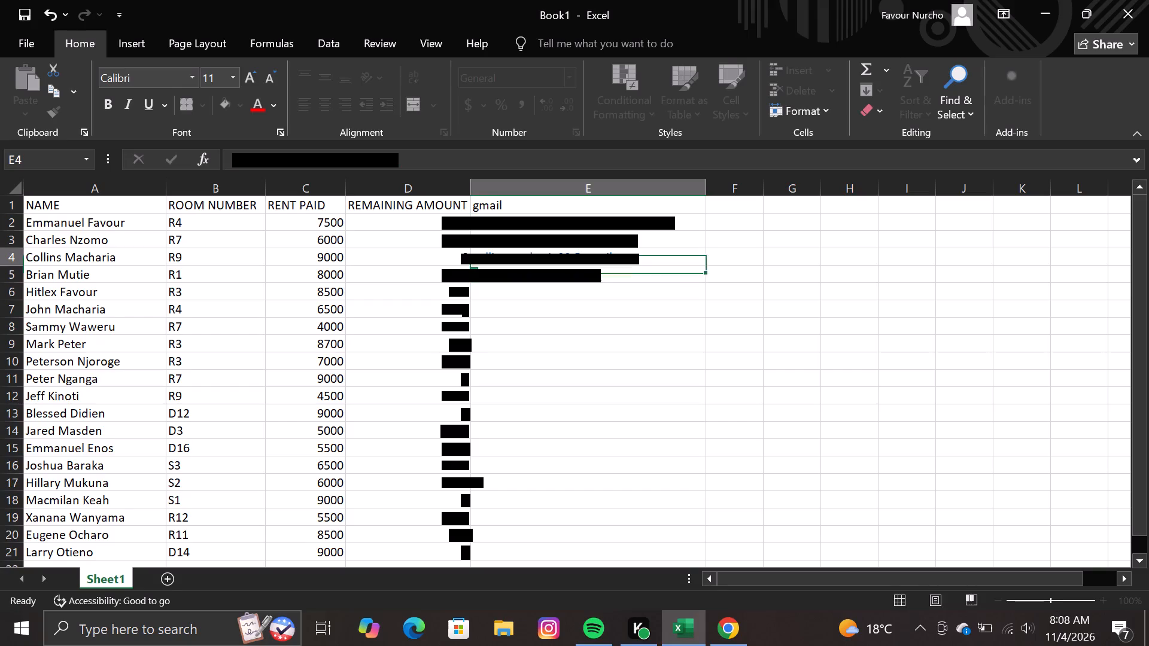
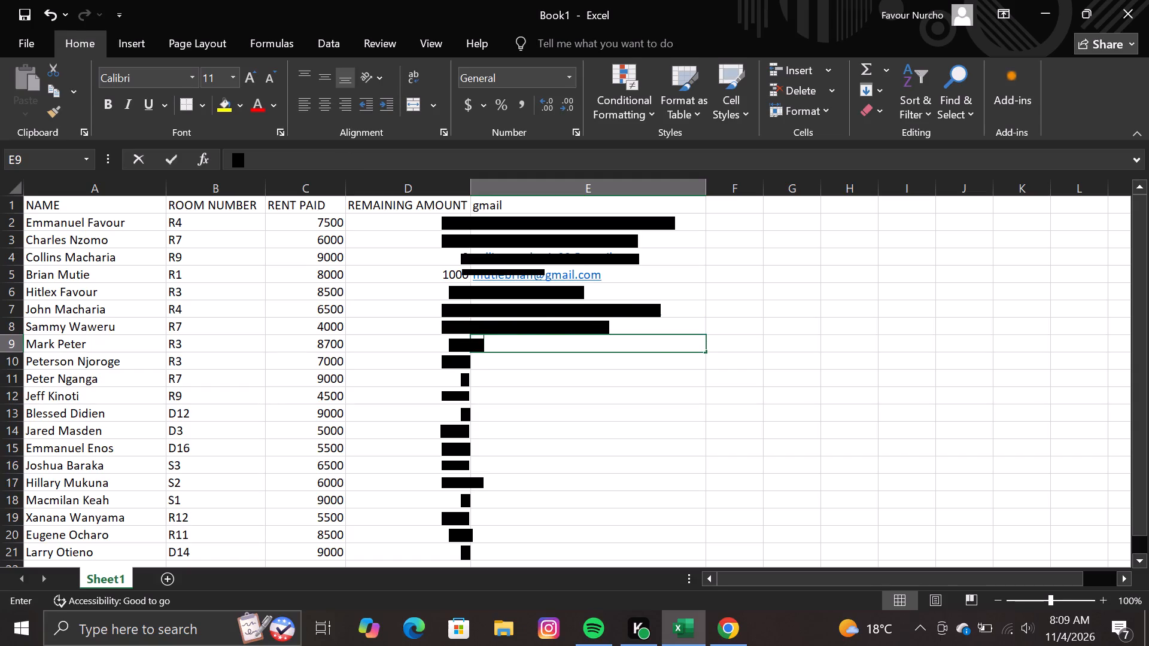
Enter the email address of the row 9 tenant in cell E9 of the gmail column.
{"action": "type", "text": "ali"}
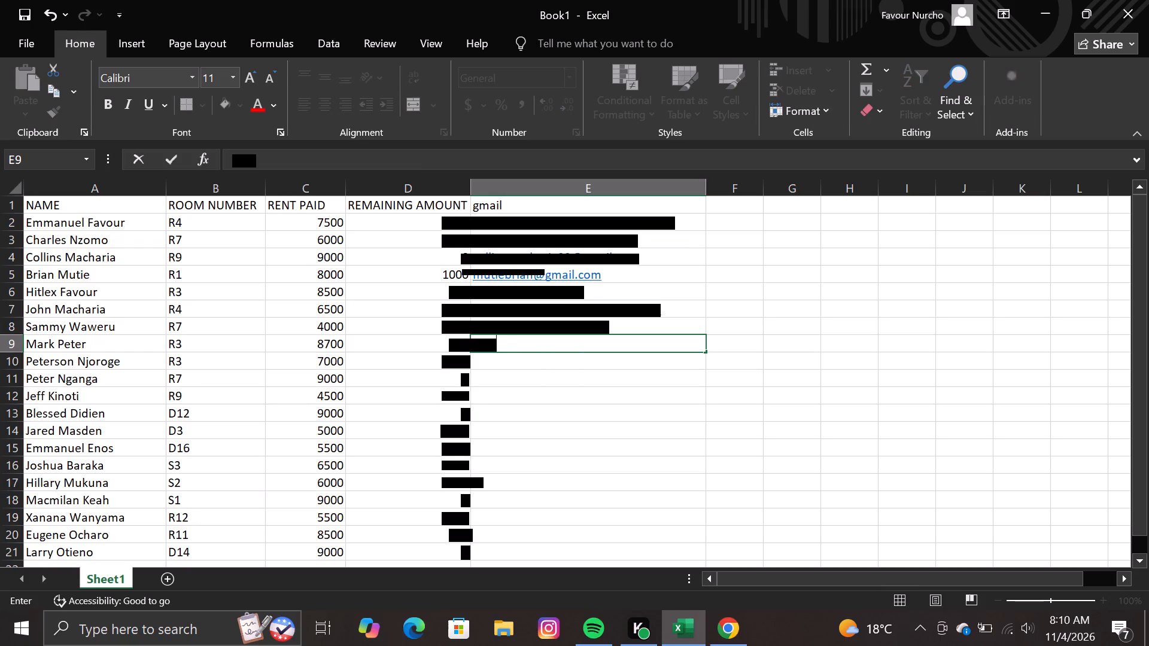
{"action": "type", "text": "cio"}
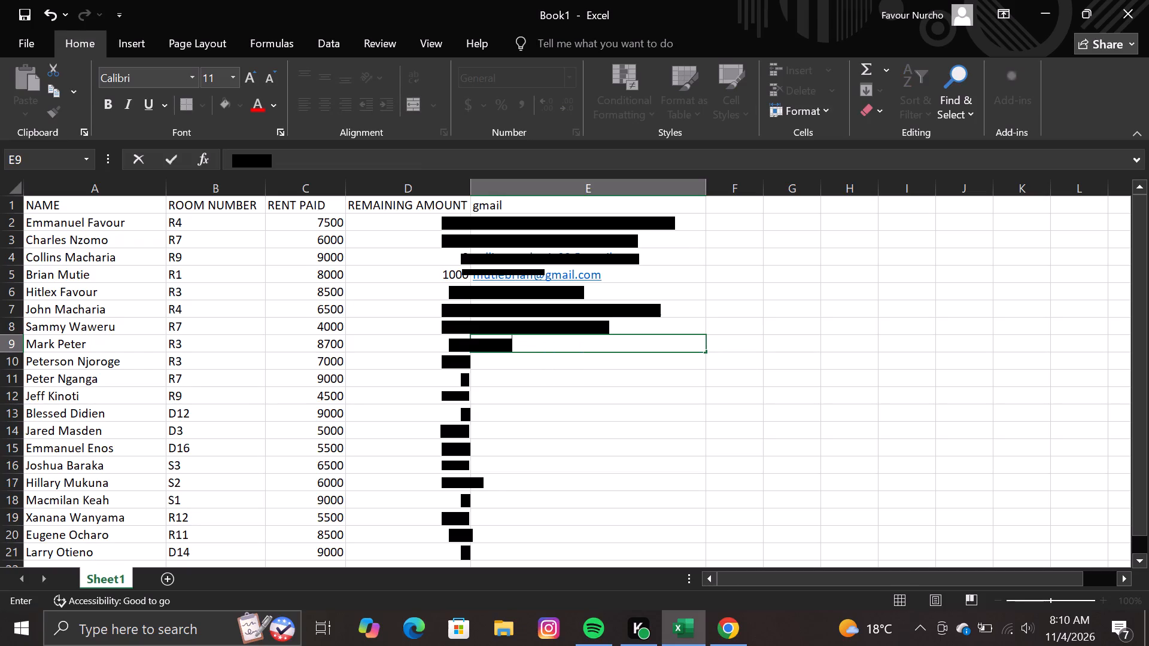
Complete the tenant's email address in cell E9 of the gmail column, ending it with the gmail.com domain.
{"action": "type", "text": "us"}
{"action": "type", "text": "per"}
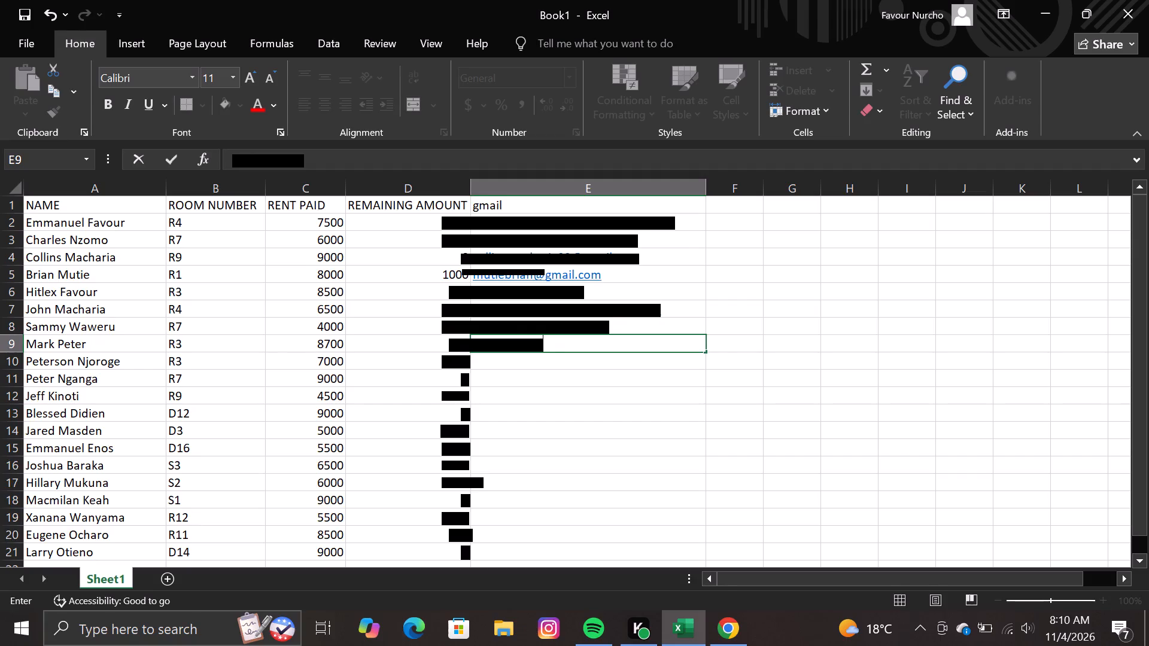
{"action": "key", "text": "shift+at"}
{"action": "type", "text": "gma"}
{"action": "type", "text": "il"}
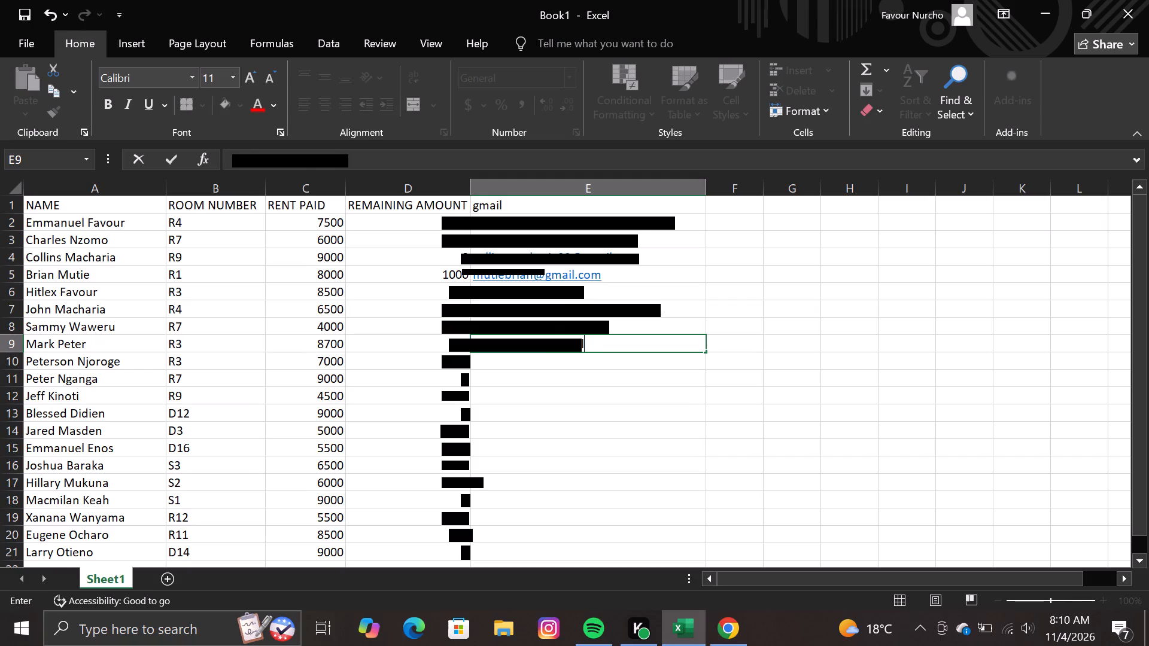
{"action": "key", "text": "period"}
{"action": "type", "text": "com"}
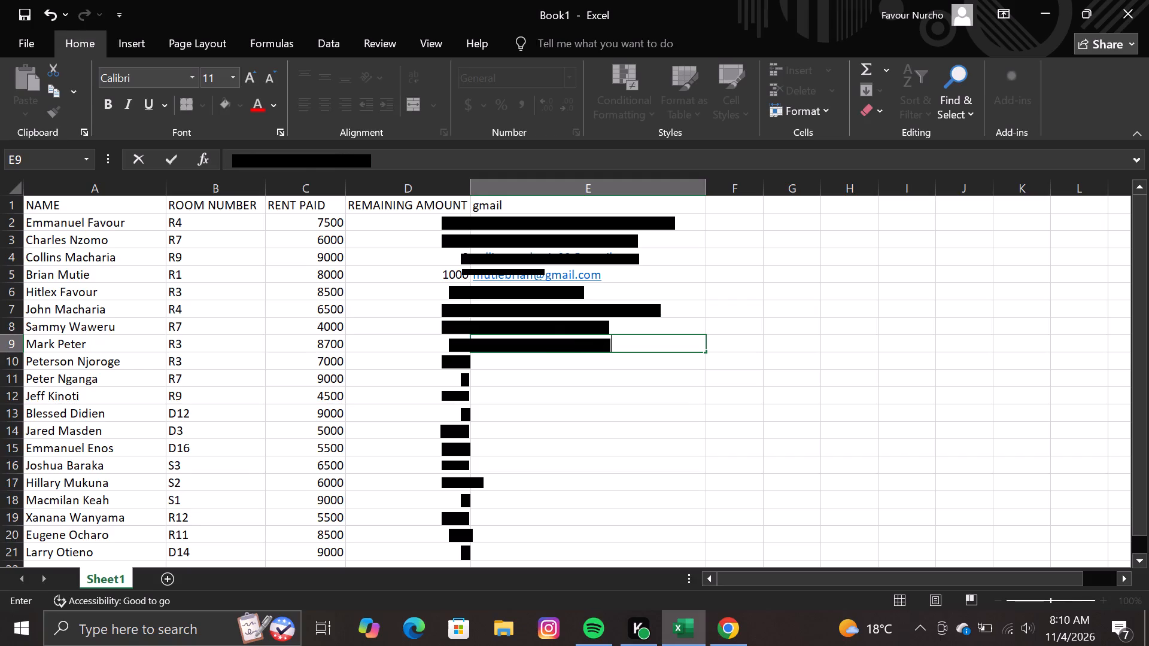
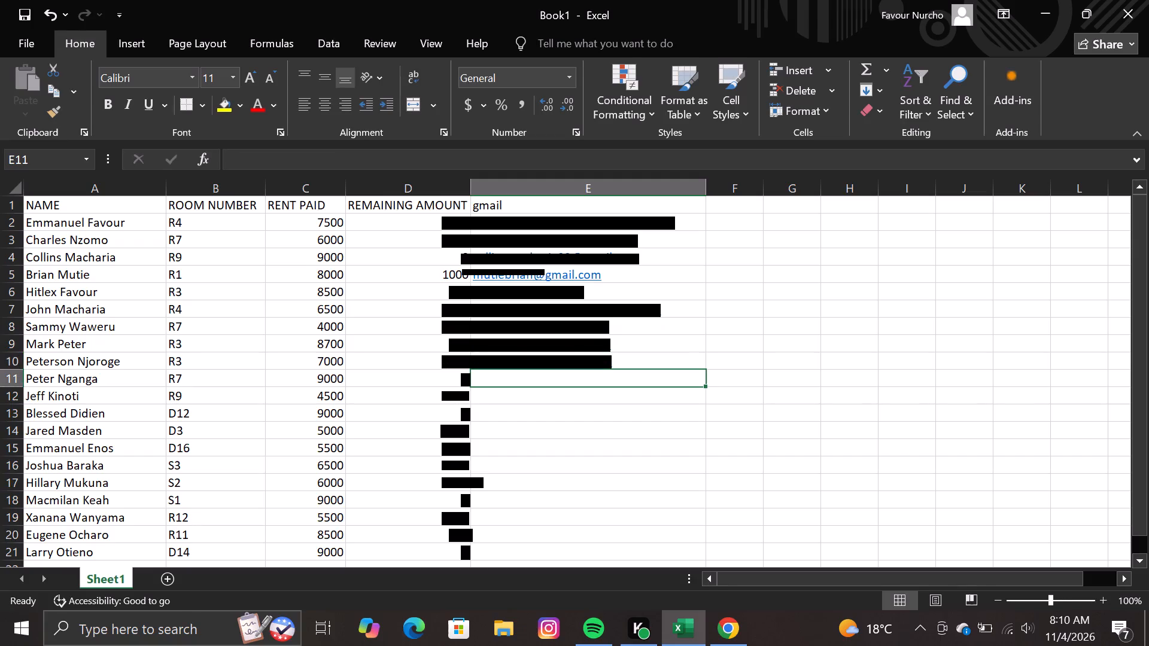
Enter the email address of the tenant in row 11 in cell E11 of the gmail column, using the gmail.com domain.
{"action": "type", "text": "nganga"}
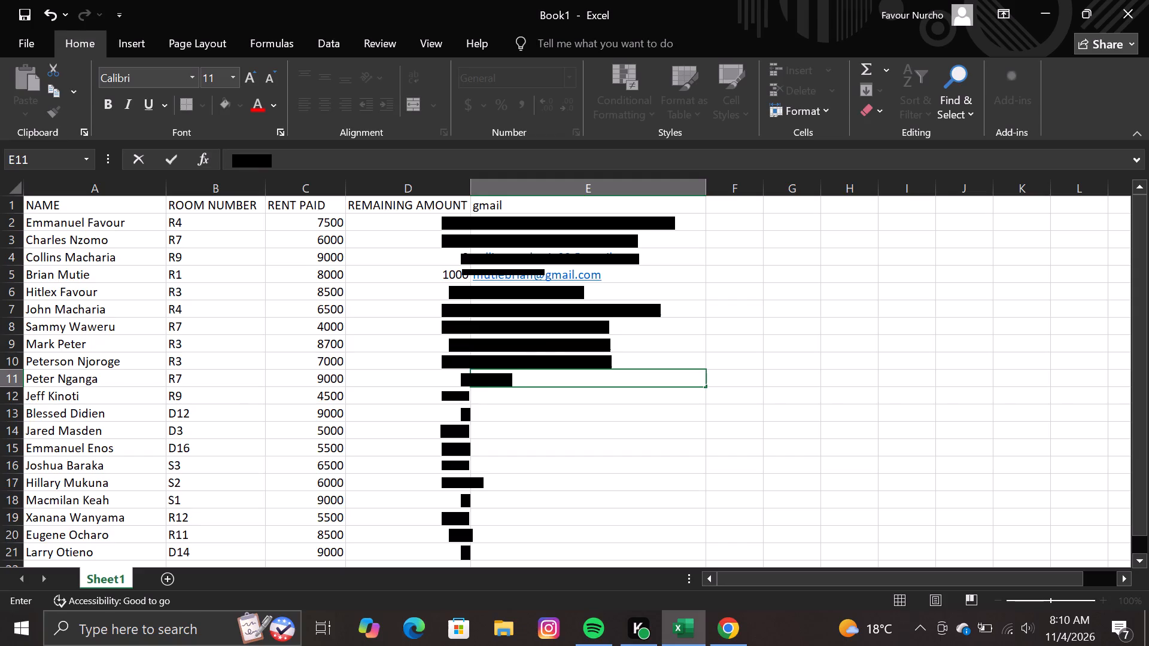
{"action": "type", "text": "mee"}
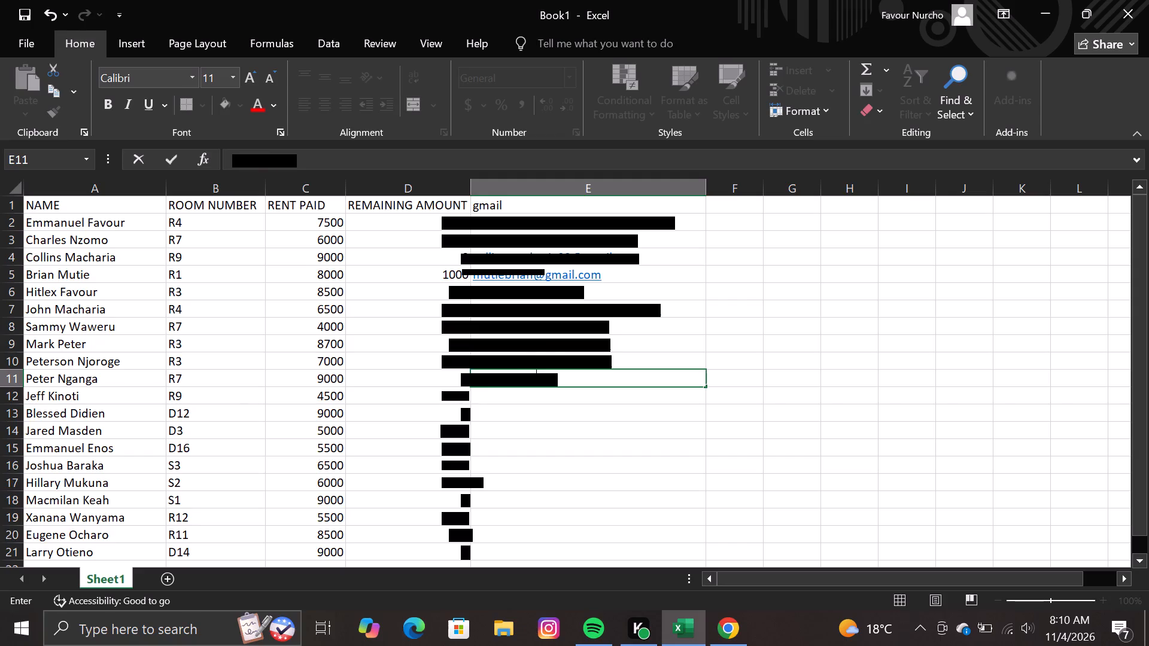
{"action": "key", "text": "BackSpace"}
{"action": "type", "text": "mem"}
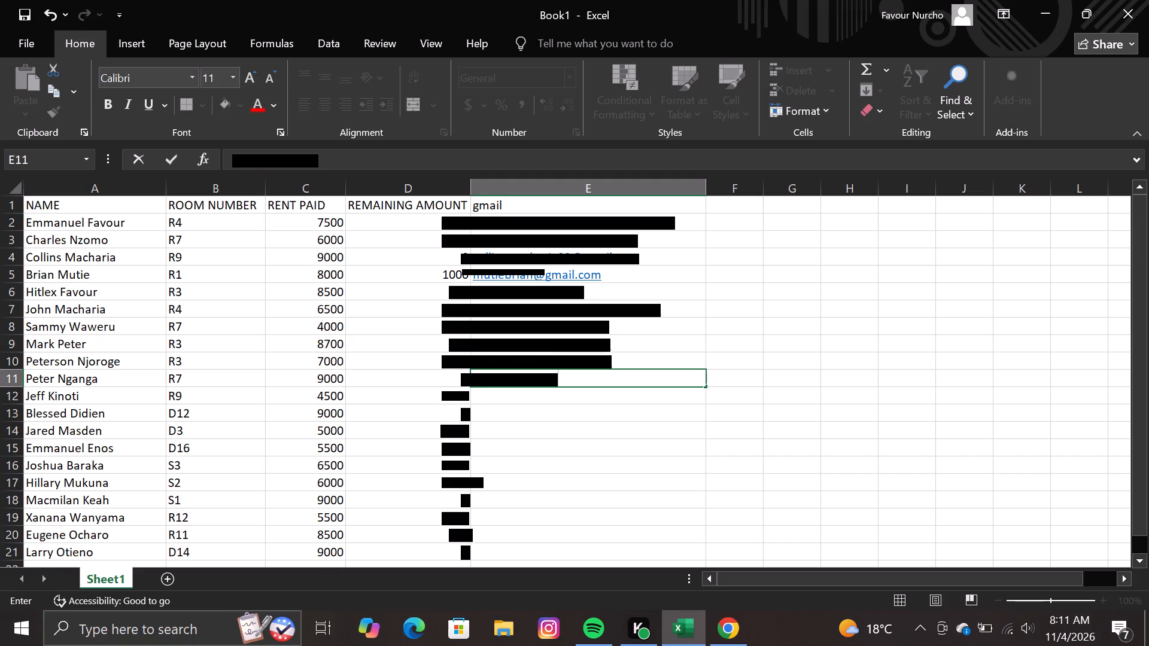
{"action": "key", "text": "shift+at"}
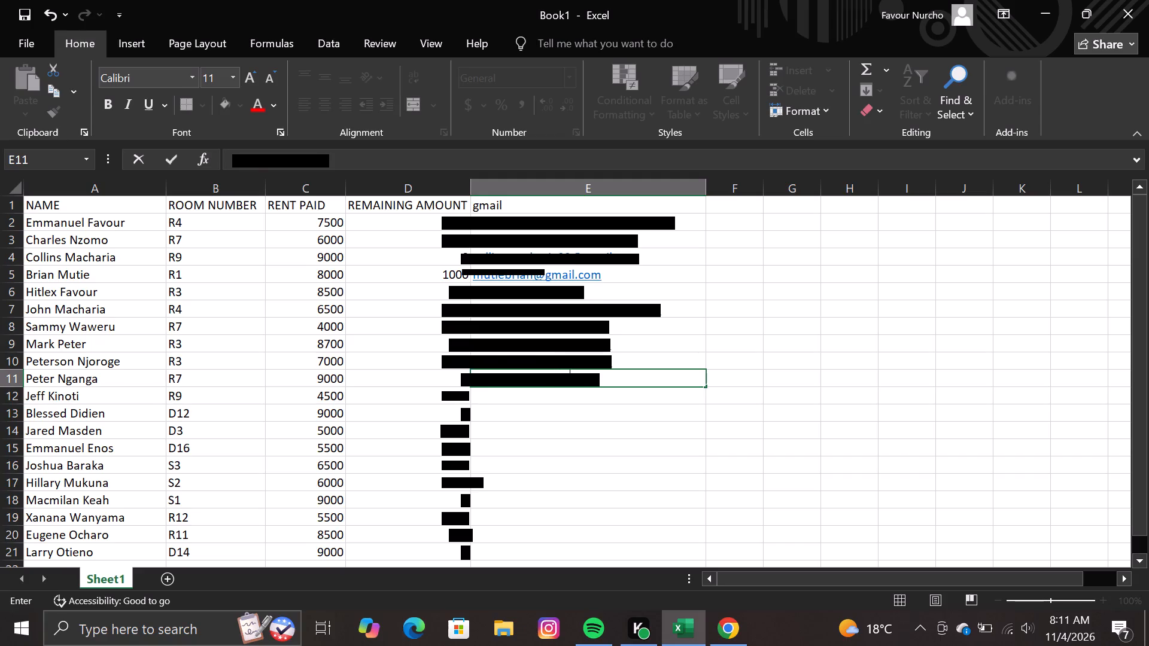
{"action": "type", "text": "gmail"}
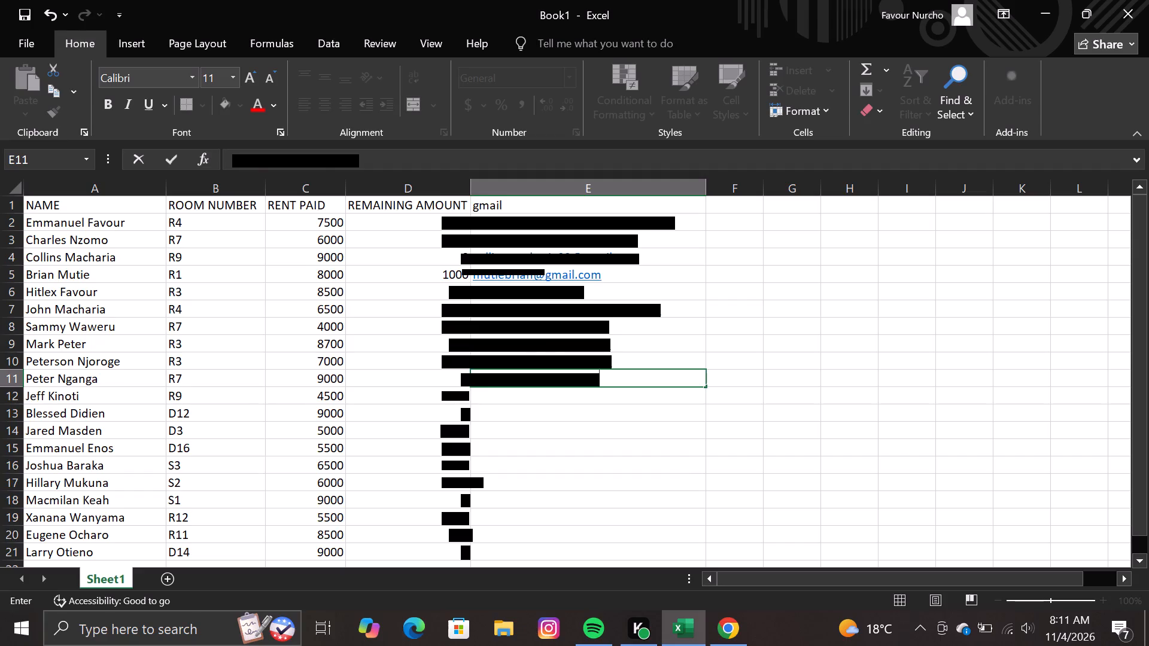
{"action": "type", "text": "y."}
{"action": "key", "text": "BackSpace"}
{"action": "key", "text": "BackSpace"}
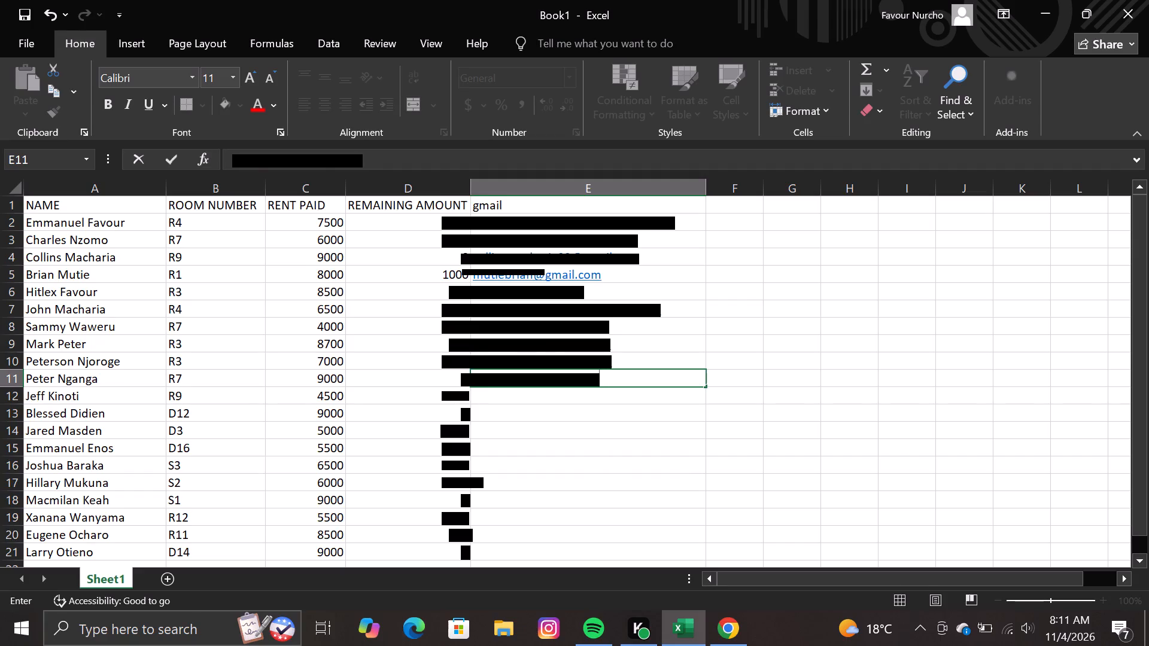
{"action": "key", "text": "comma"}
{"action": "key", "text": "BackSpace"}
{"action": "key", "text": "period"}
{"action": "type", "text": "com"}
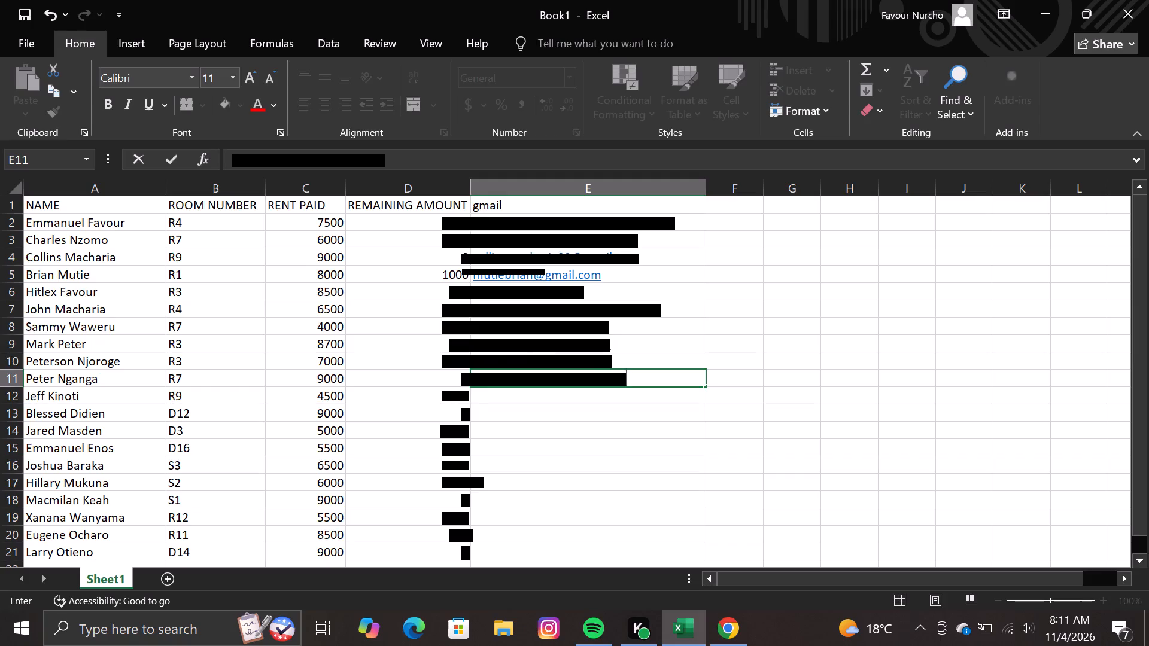
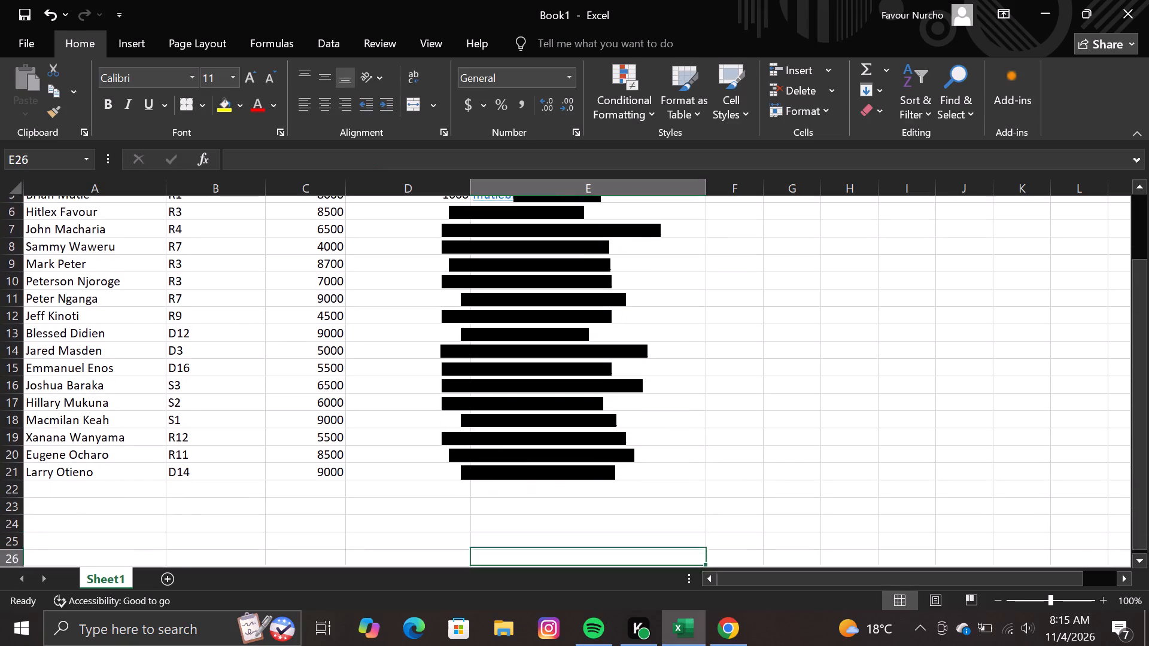
Merge and centre cells A22 and B22 in the empty row directly below the tenant list.
{"action": "key", "text": "Down"}
{"action": "key", "text": "Down"}
{"action": "key", "text": "Down"}
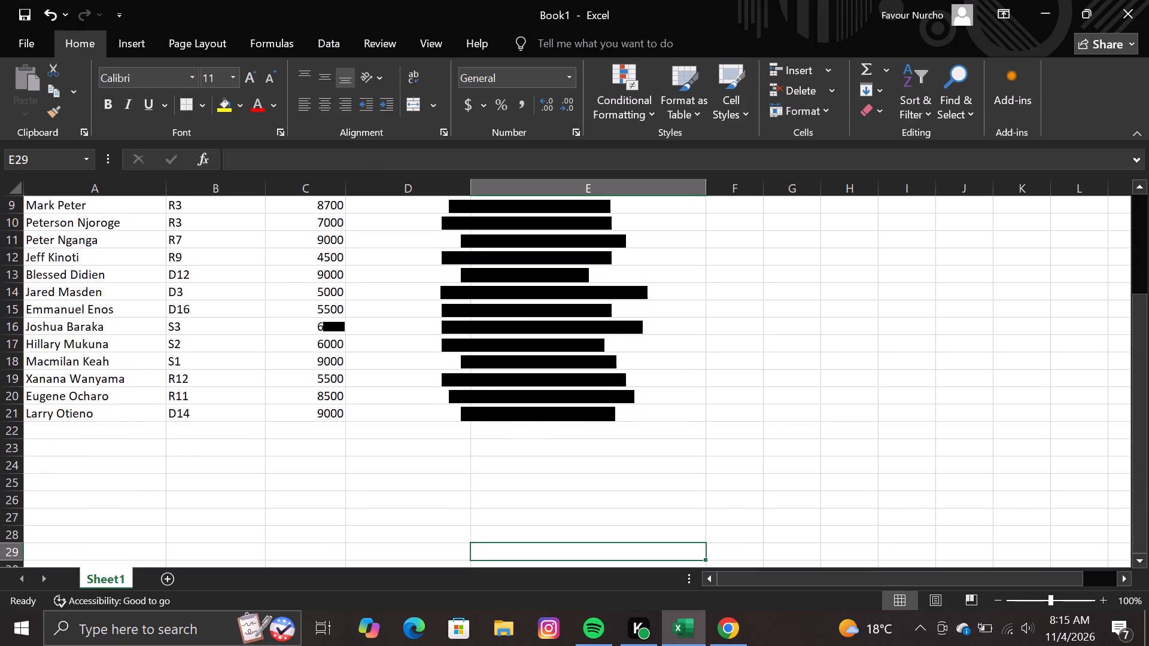
{"action": "left_click", "coordinate": [71, 428]}
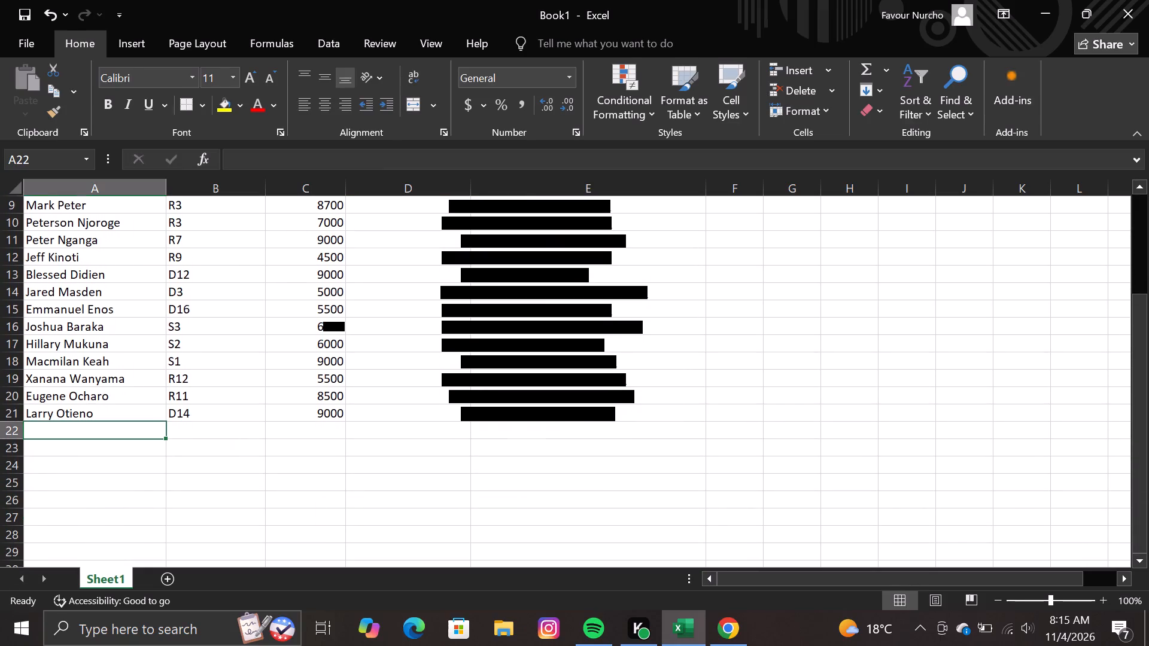
{"action": "left_click_drag", "start_coordinate": [166, 437], "coordinate": [226, 435]}
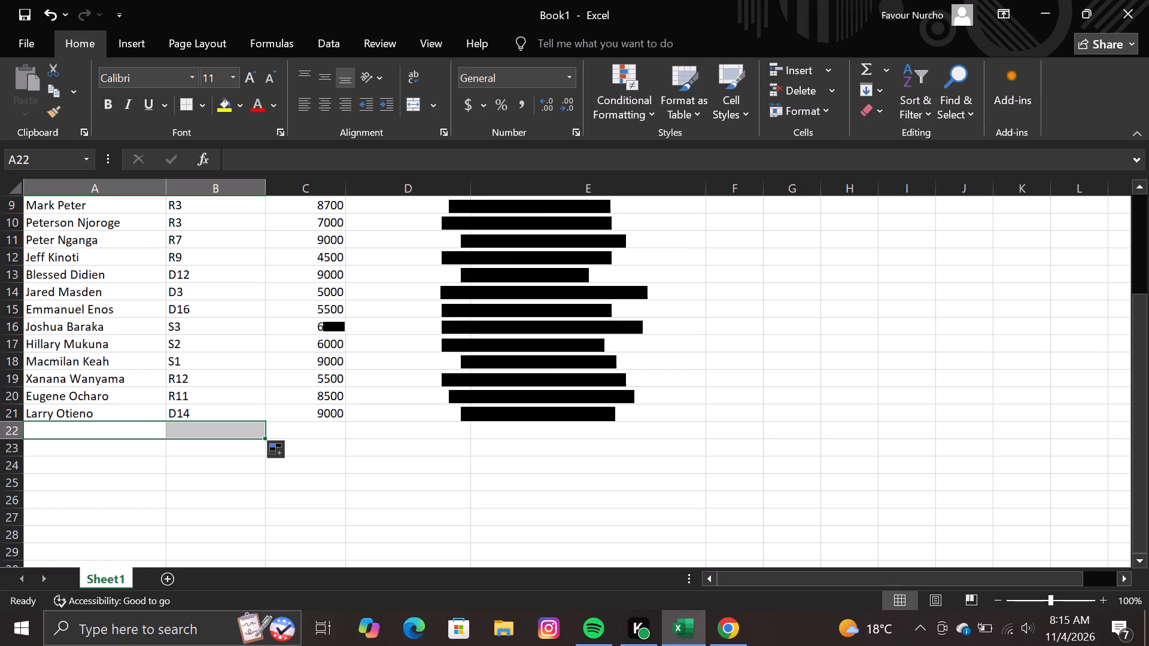
{"action": "left_click", "coordinate": [419, 102]}
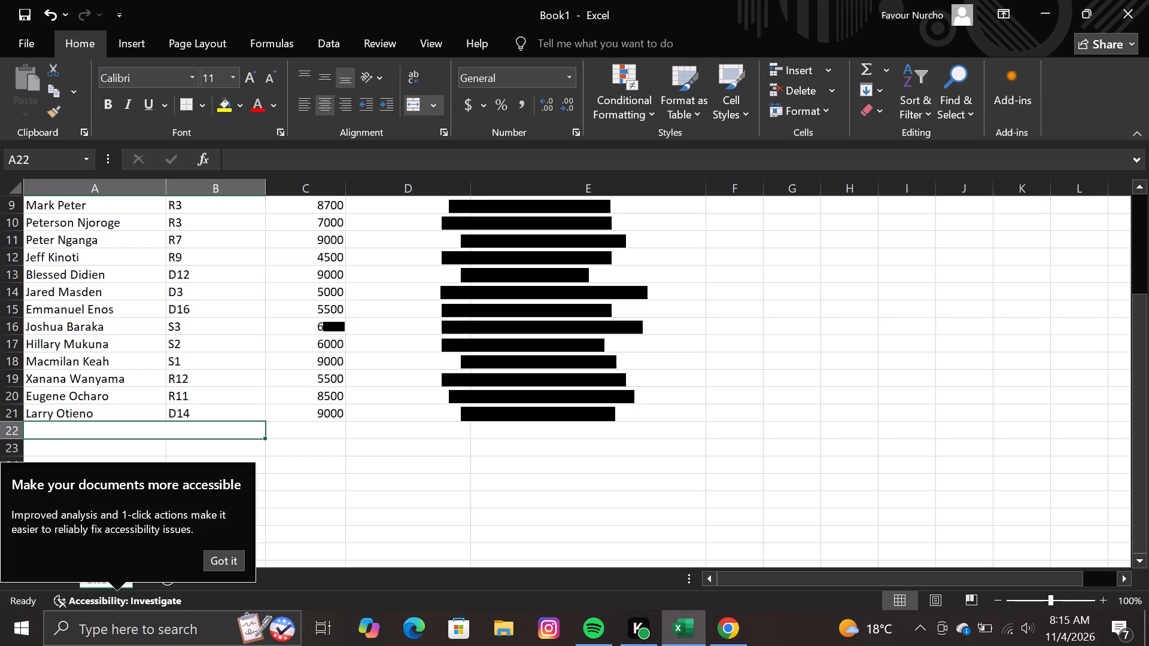
{"action": "left_click", "coordinate": [154, 411]}
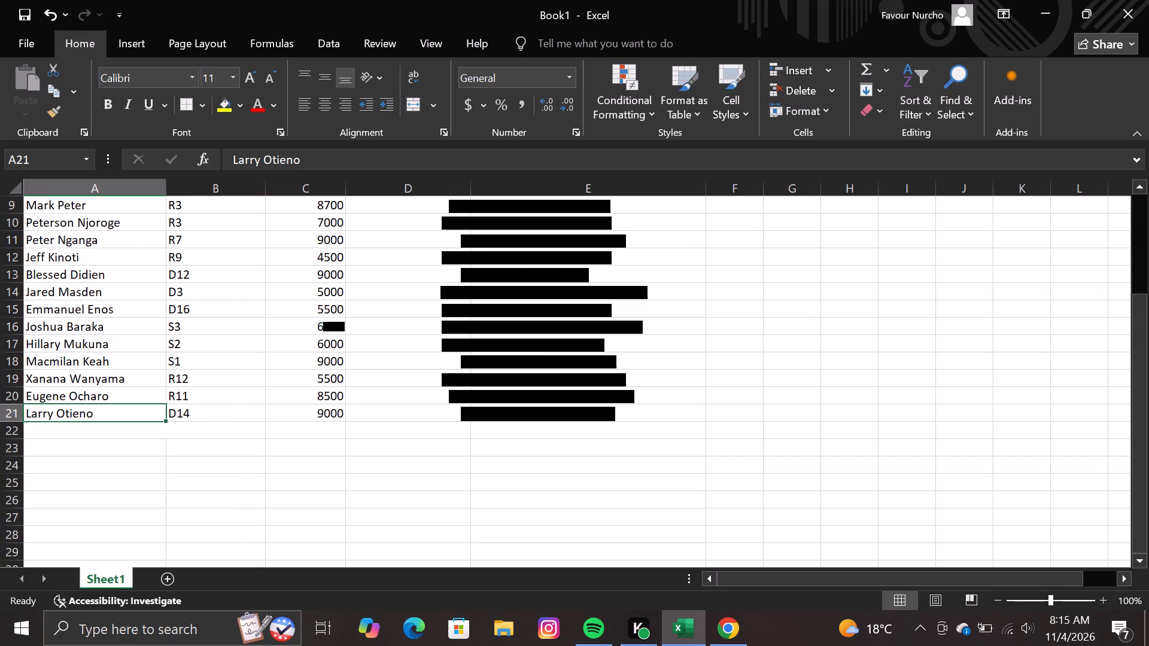
Fill the merged cell A22 below the tenant list with a dark grey theme colour.
{"action": "left_click", "coordinate": [110, 429]}
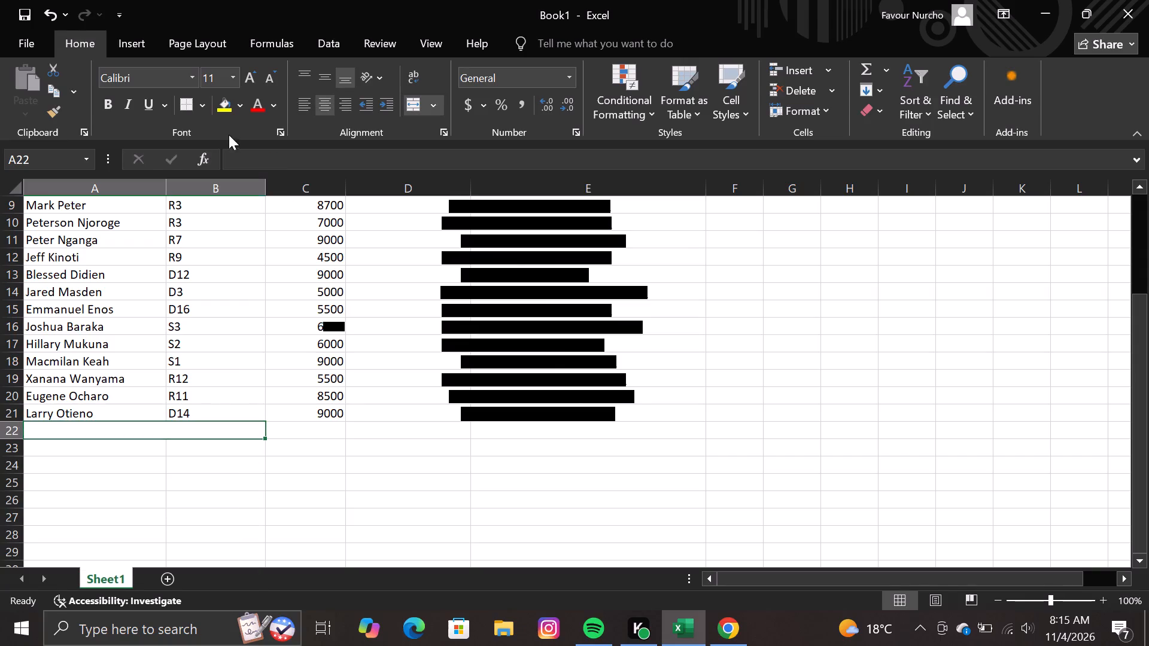
{"action": "left_click", "coordinate": [236, 108]}
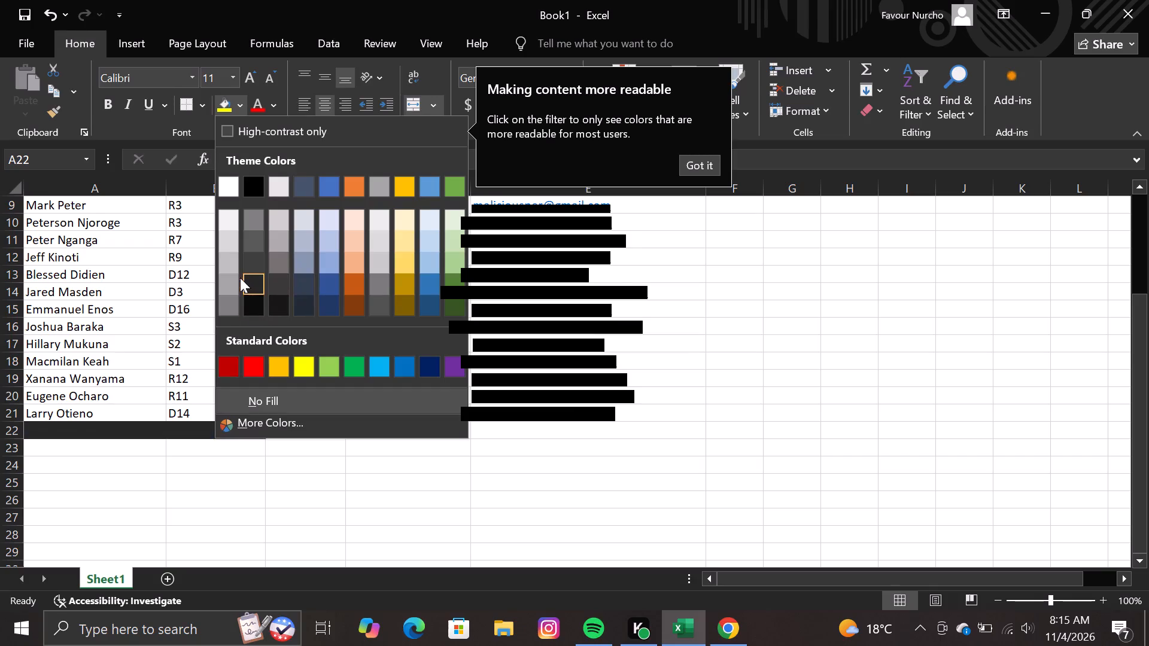
{"action": "left_click", "coordinate": [234, 295]}
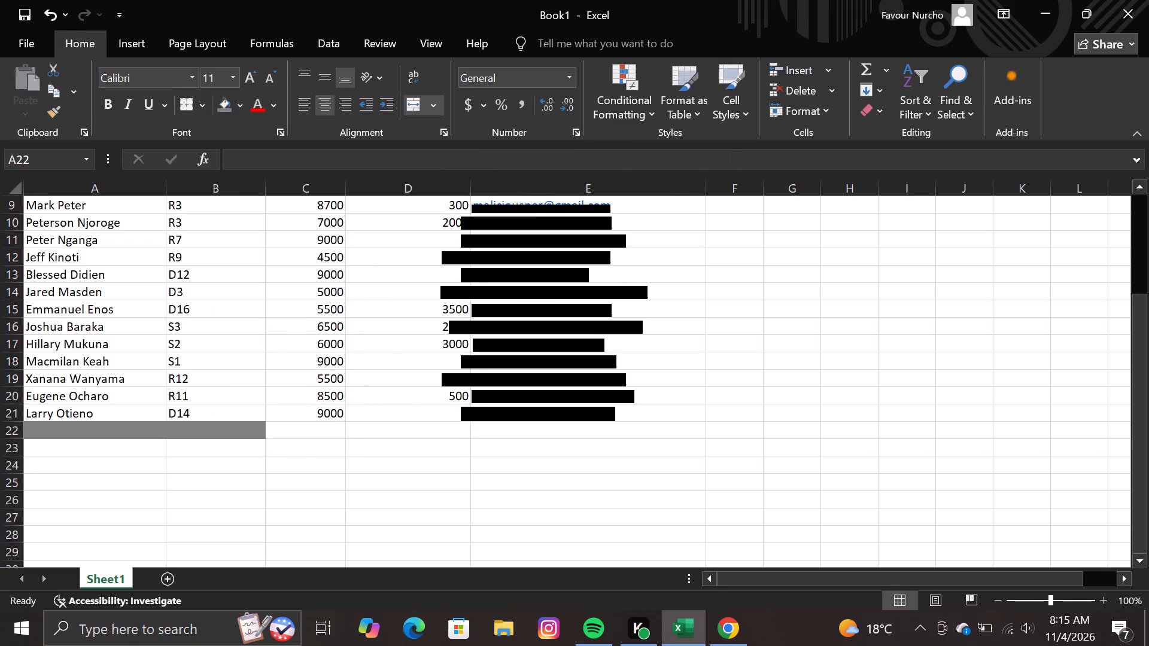
Enter the label TOTAL AMOUNT in the merged grey cell in row 22.
{"action": "key", "text": "t"}
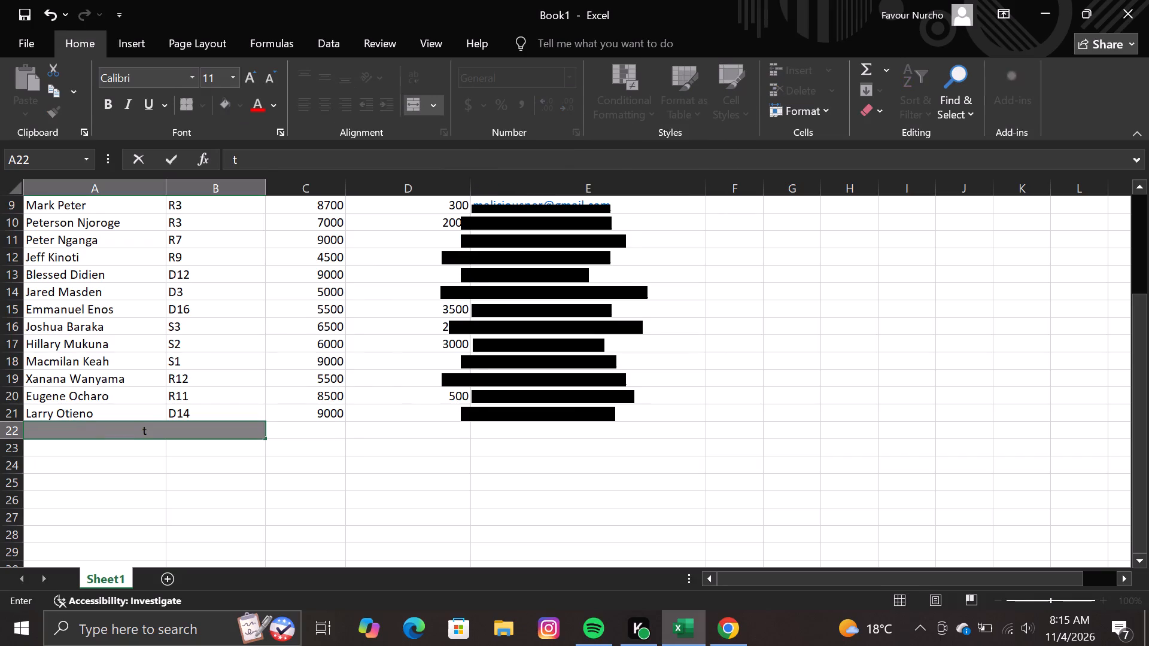
{"action": "key", "text": "BackSpace"}
{"action": "key", "text": "t"}
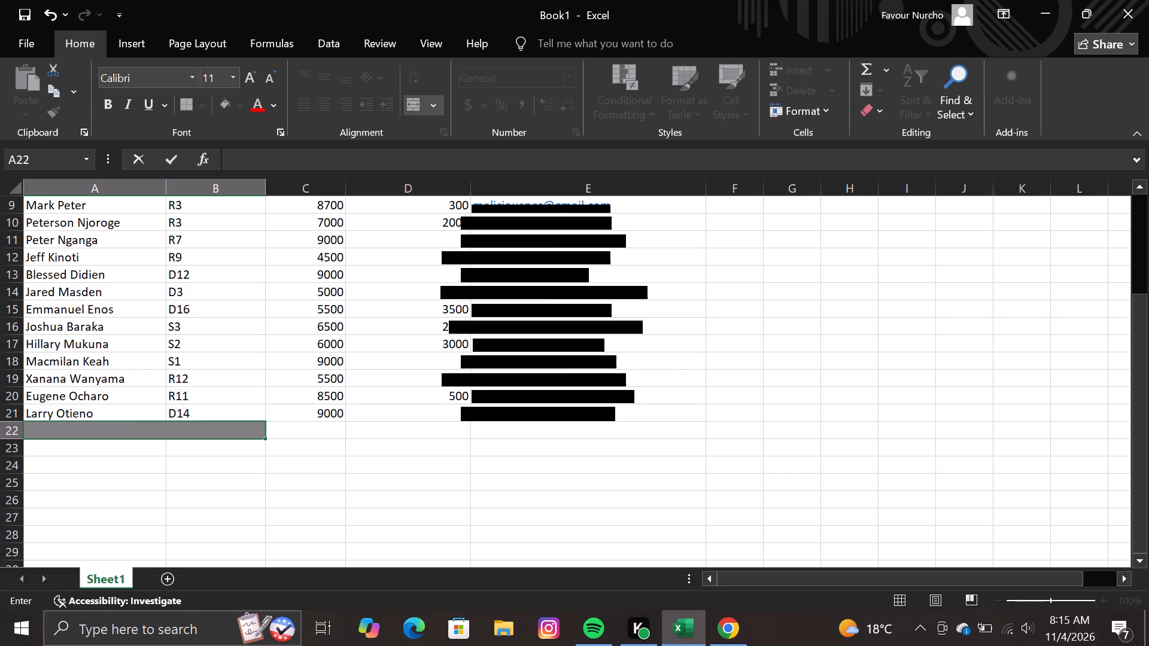
{"action": "type", "text": "OTA"}
{"action": "key", "text": "l"}
{"action": "key", "text": "space"}
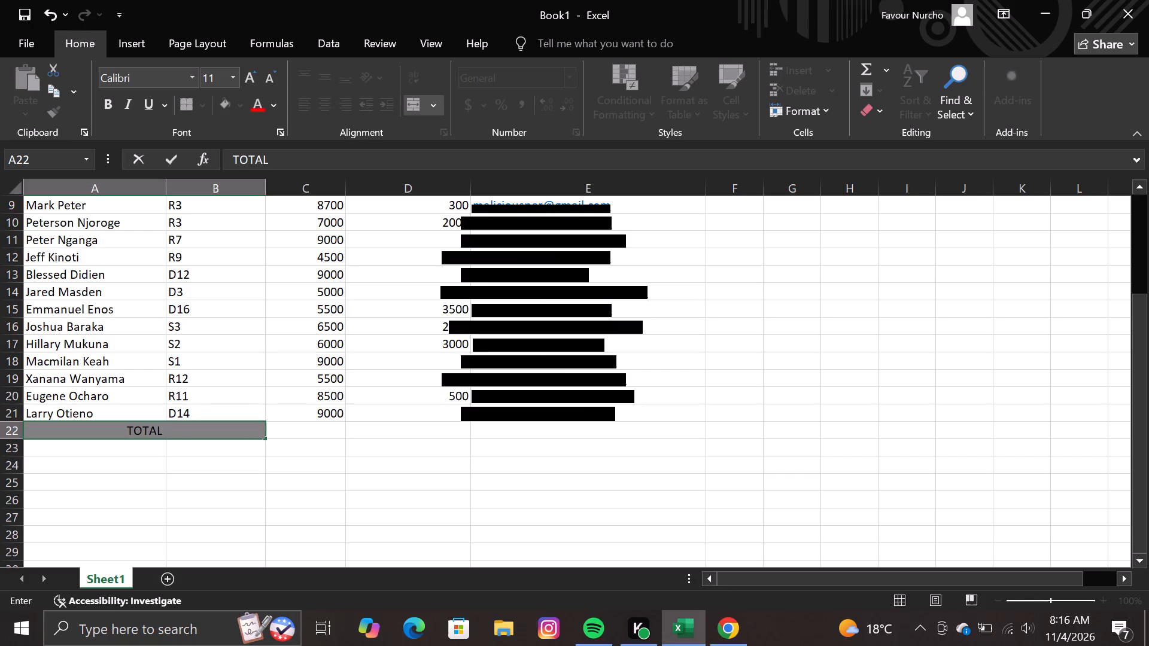
{"action": "type", "text": "AMOUN"}
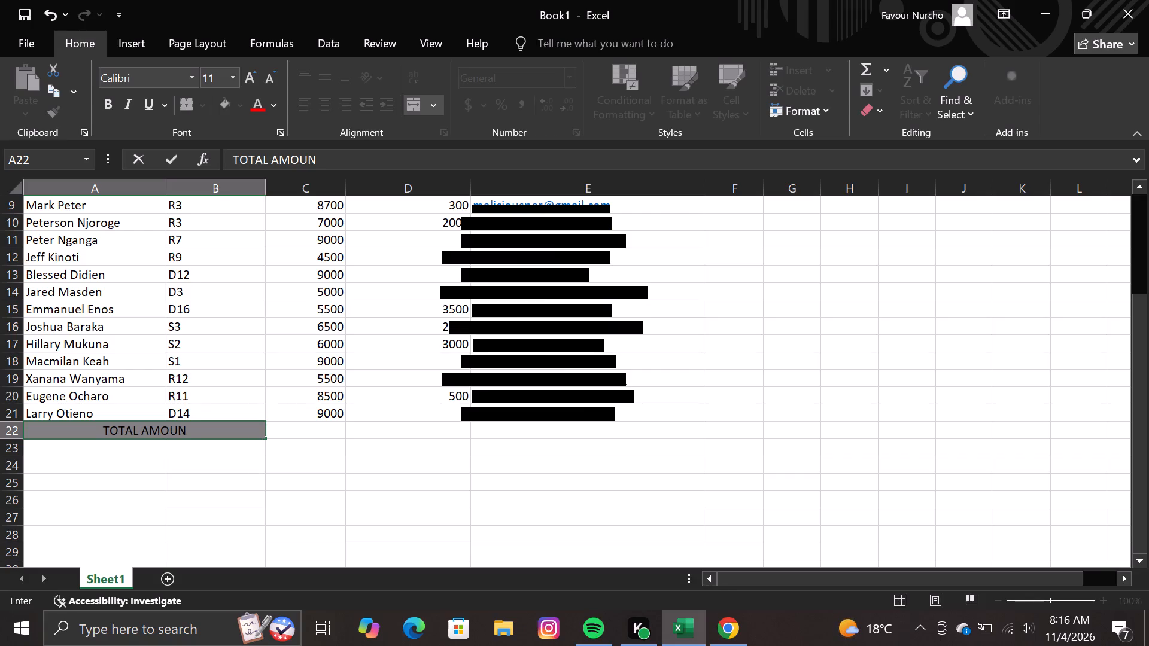
{"action": "key", "text": "t"}
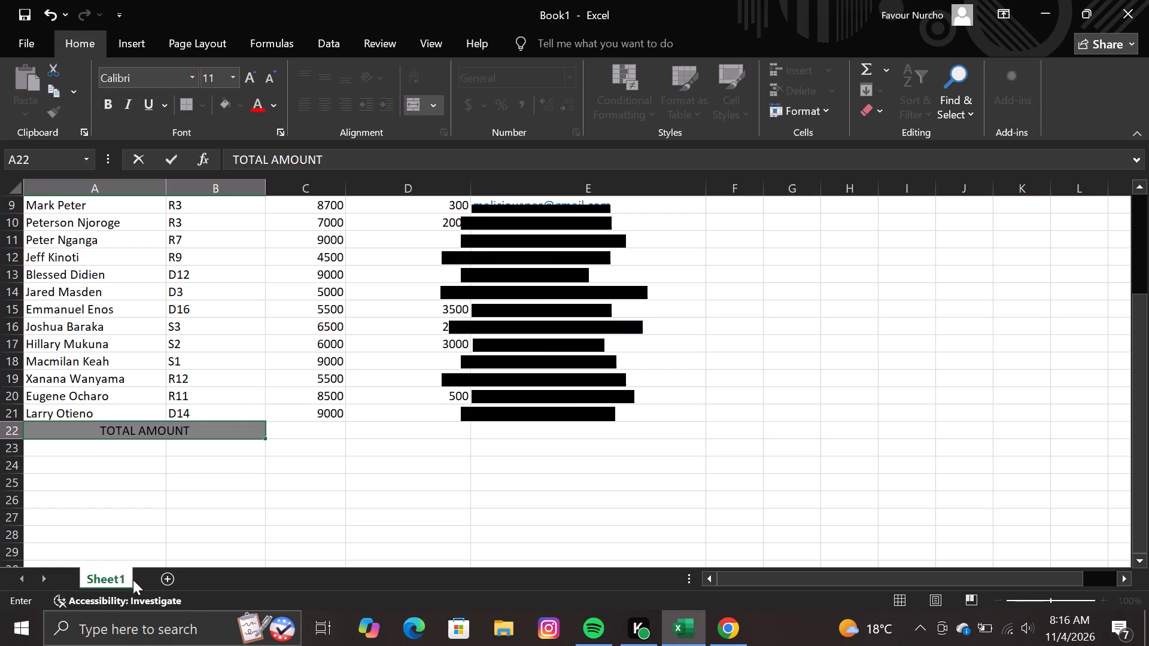
Insert a SUM function in cell C22 that adds the rent paid values in C2:C21.
{"action": "left_click", "coordinate": [296, 433]}
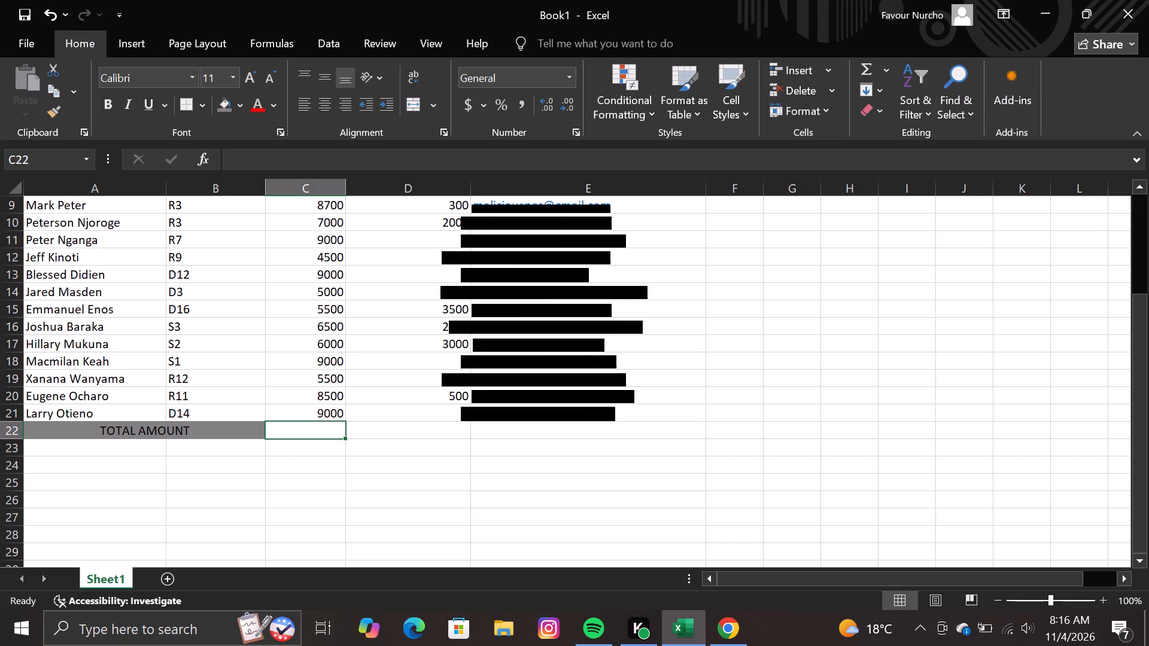
{"action": "left_click", "coordinate": [196, 158]}
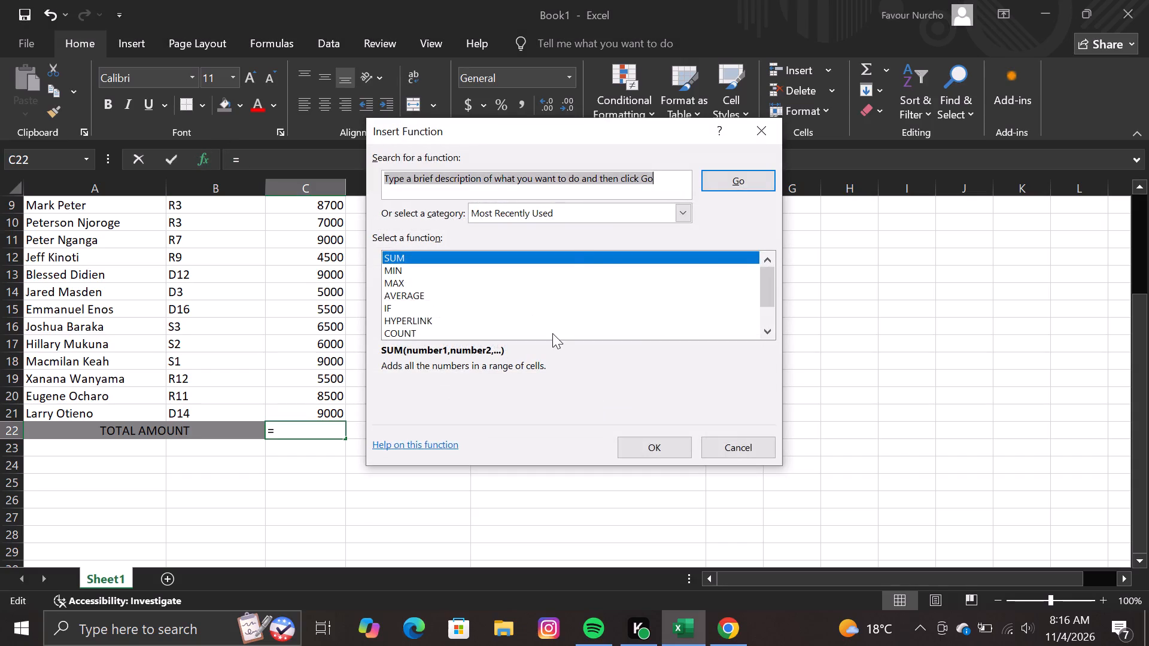
{"action": "double_click", "coordinate": [564, 251]}
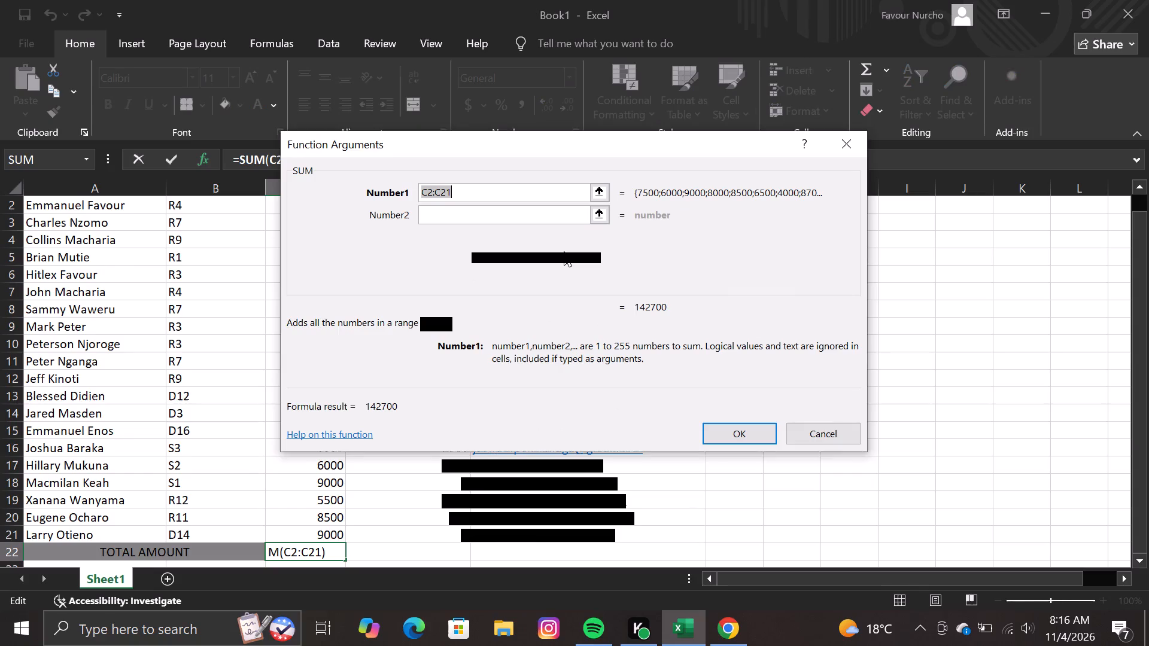
{"action": "left_click", "coordinate": [761, 441]}
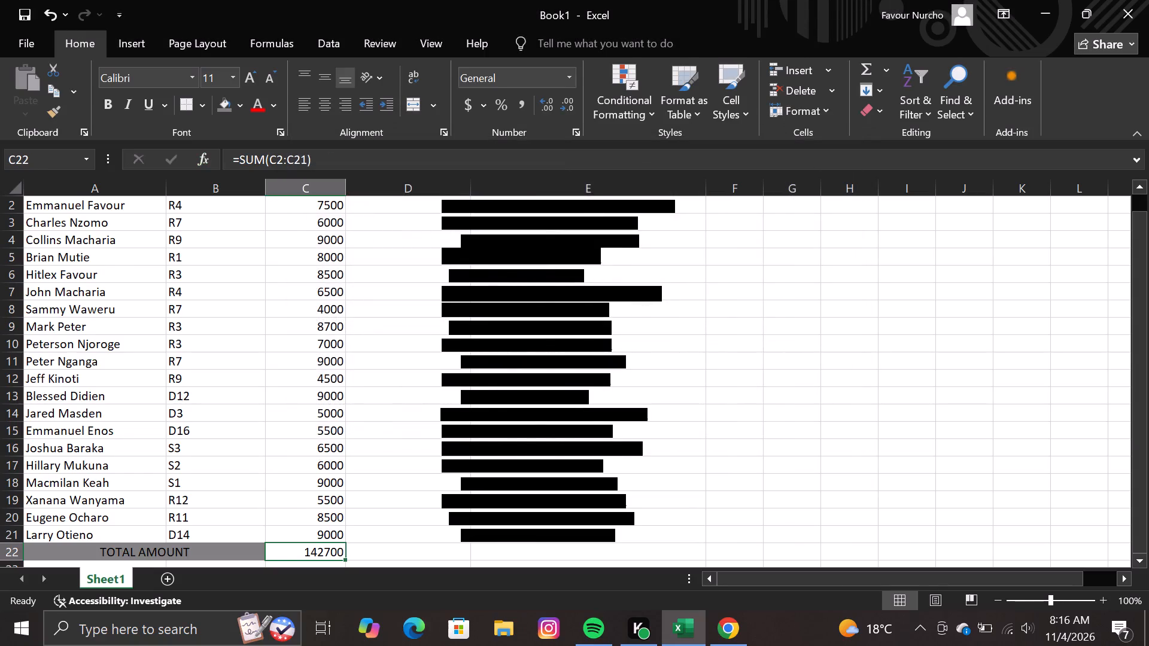
Insert a SUM function in cell D22 that adds the remaining amounts in D2:D21.
{"action": "left_click", "coordinate": [424, 550]}
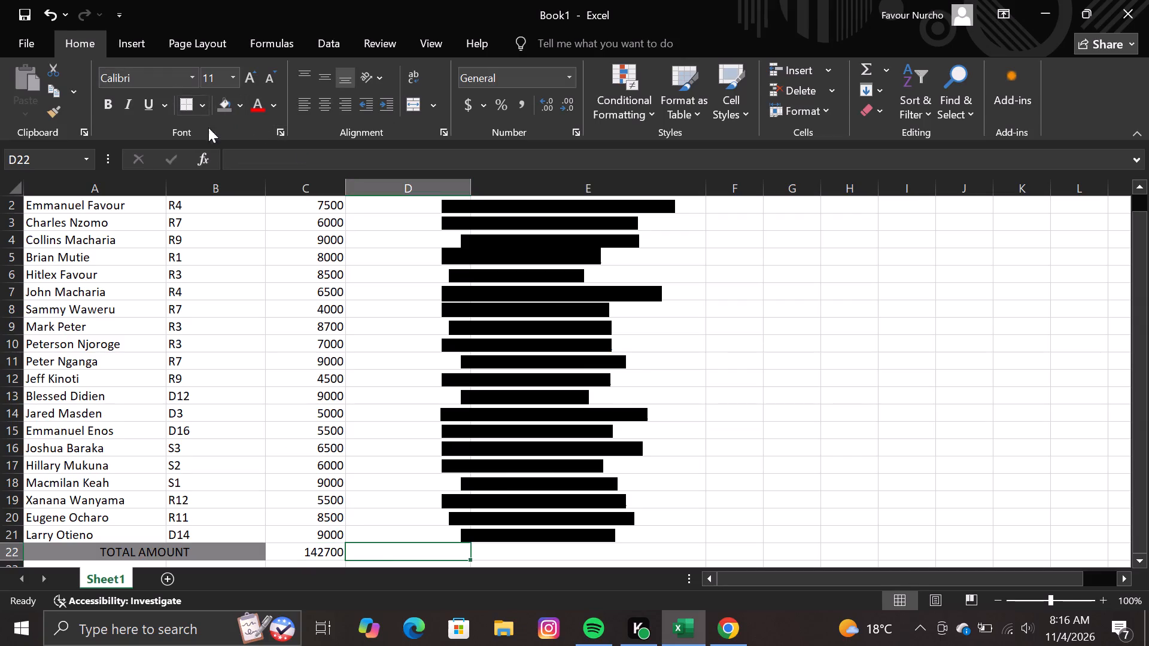
{"action": "left_click", "coordinate": [206, 160]}
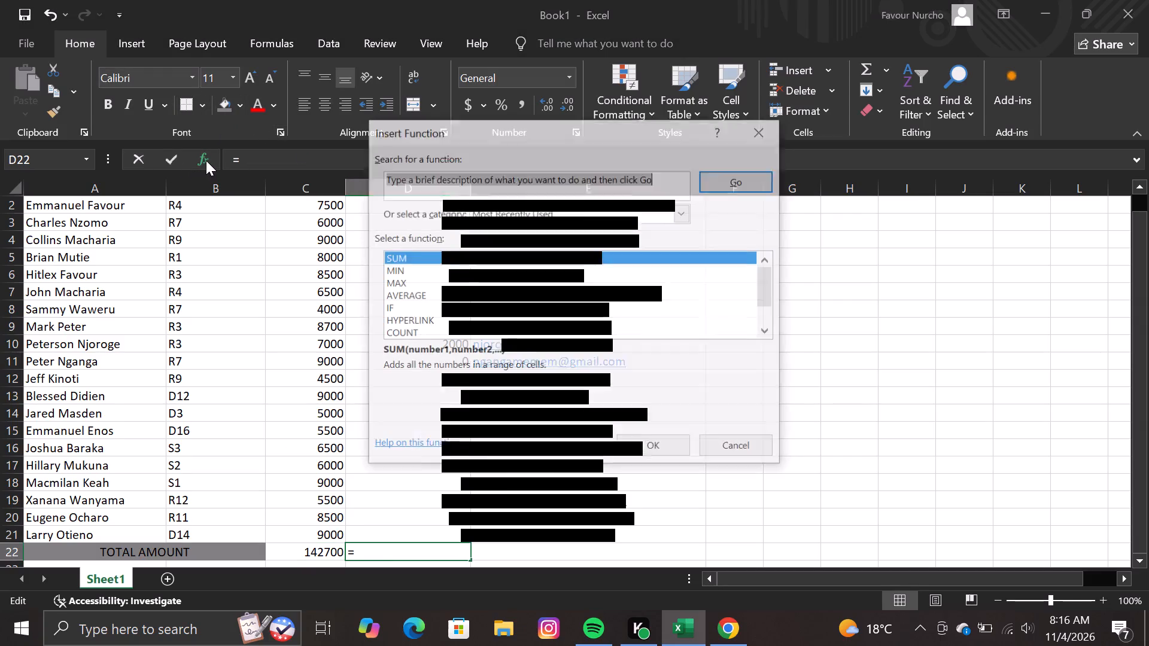
{"action": "double_click", "coordinate": [461, 252]}
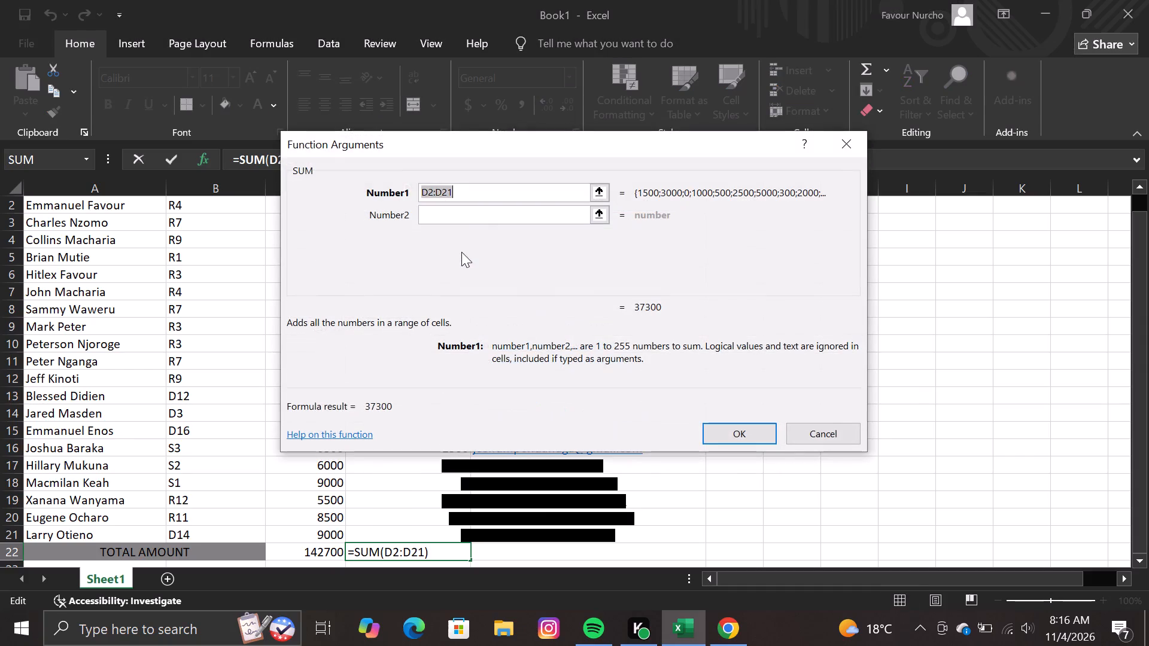
{"action": "left_click", "coordinate": [724, 434]}
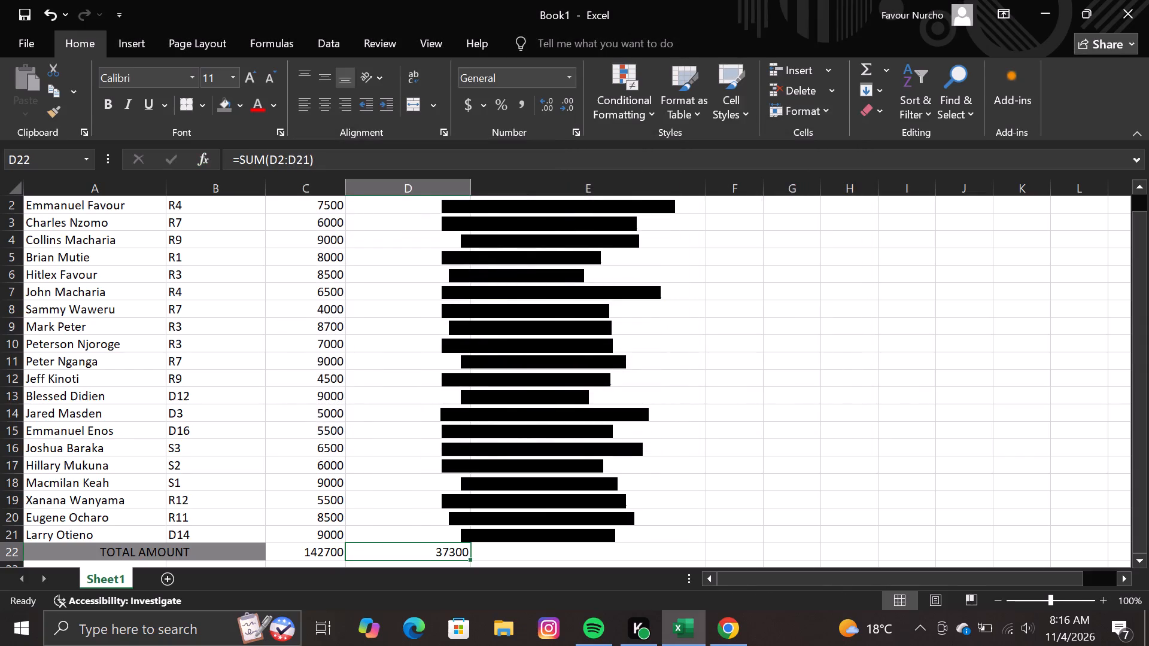